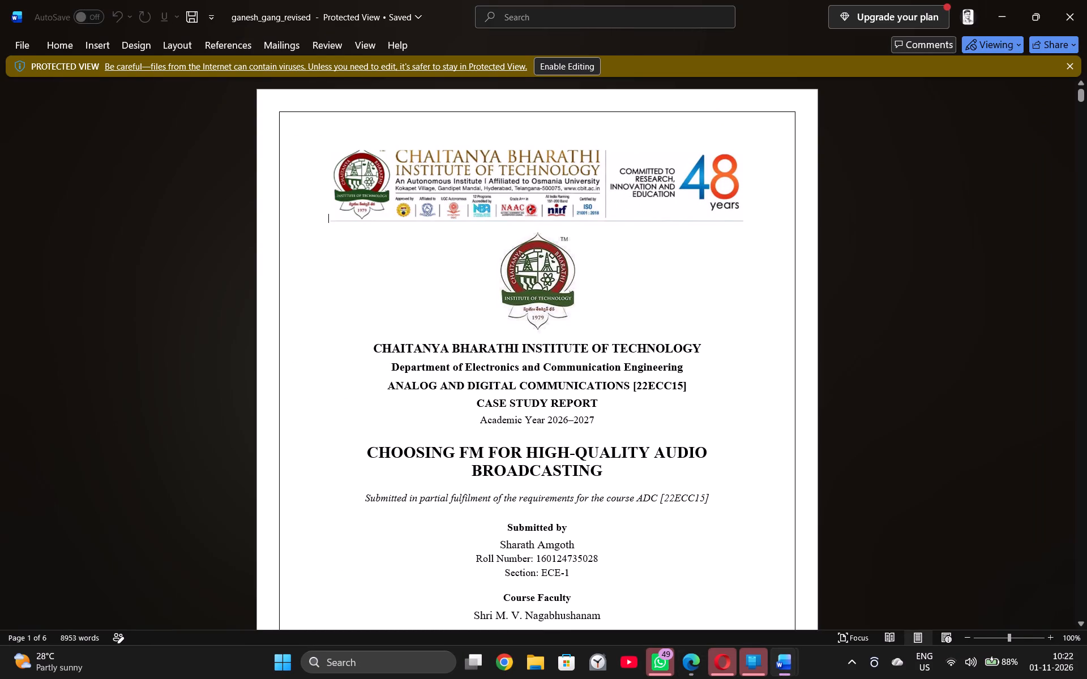
pyautogui.click(576, 66)
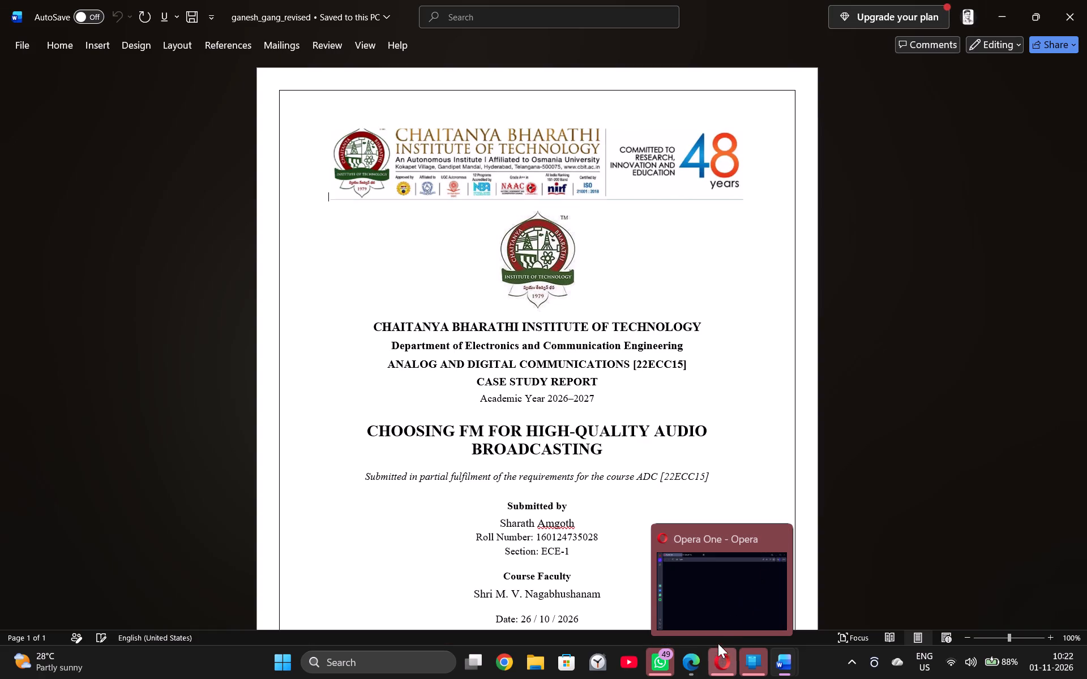
# Bring up the Opera One welcome window and close it.
pyautogui.click(714, 602)
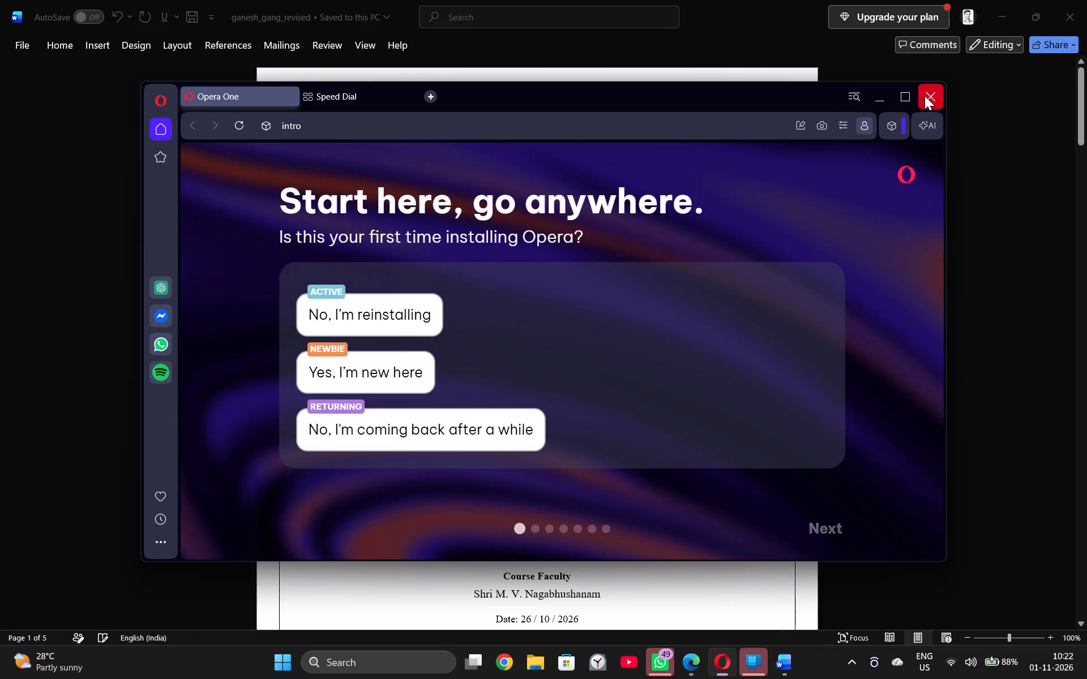
pyautogui.click(925, 96)
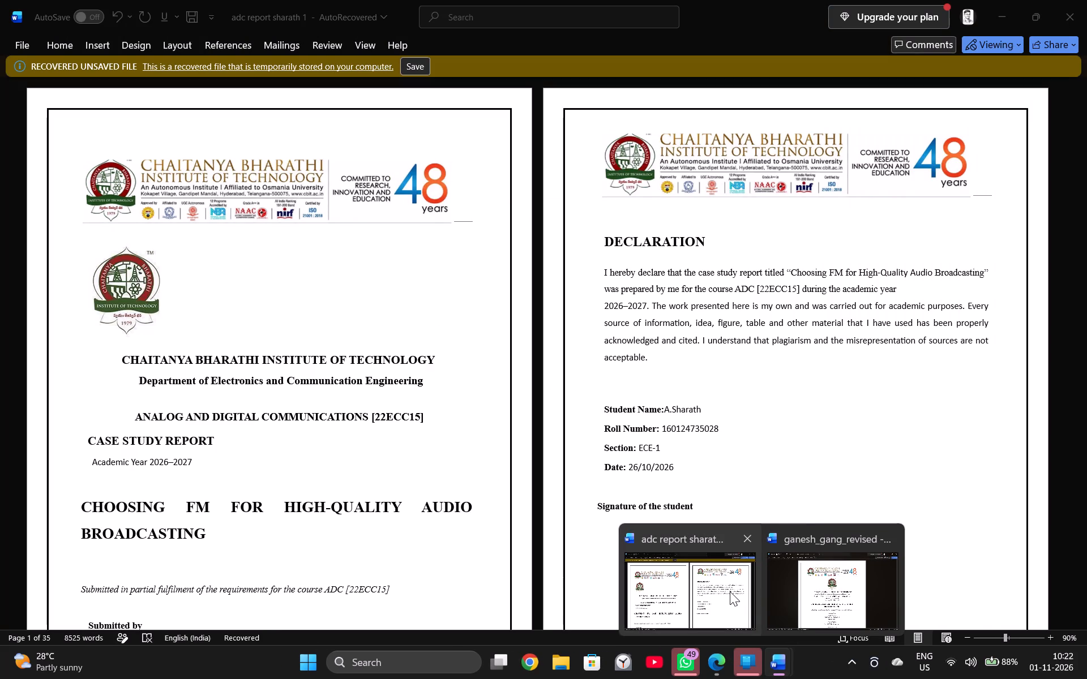
# Look through the ganesh_gang_revised report in Word from the cover page to the end of the MATLAB output appendix.
pyautogui.scroll(-2, 445, 418)
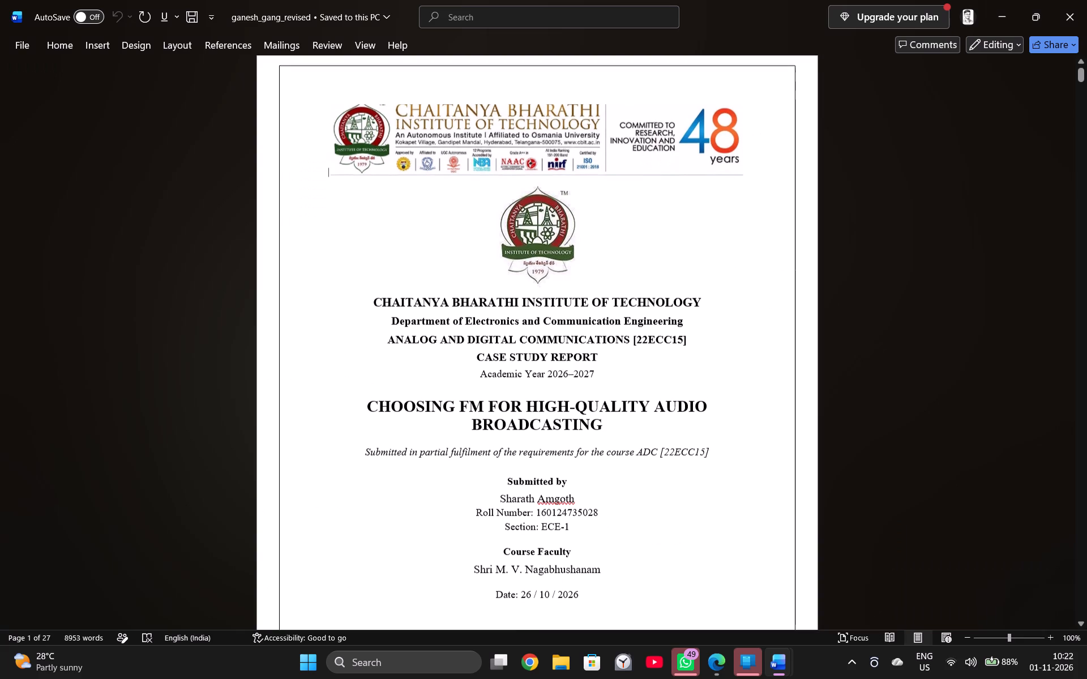
pyautogui.scroll(-19, 445, 418)
pyautogui.scroll(1, 445, 418)
pyautogui.scroll(-13, 445, 418)
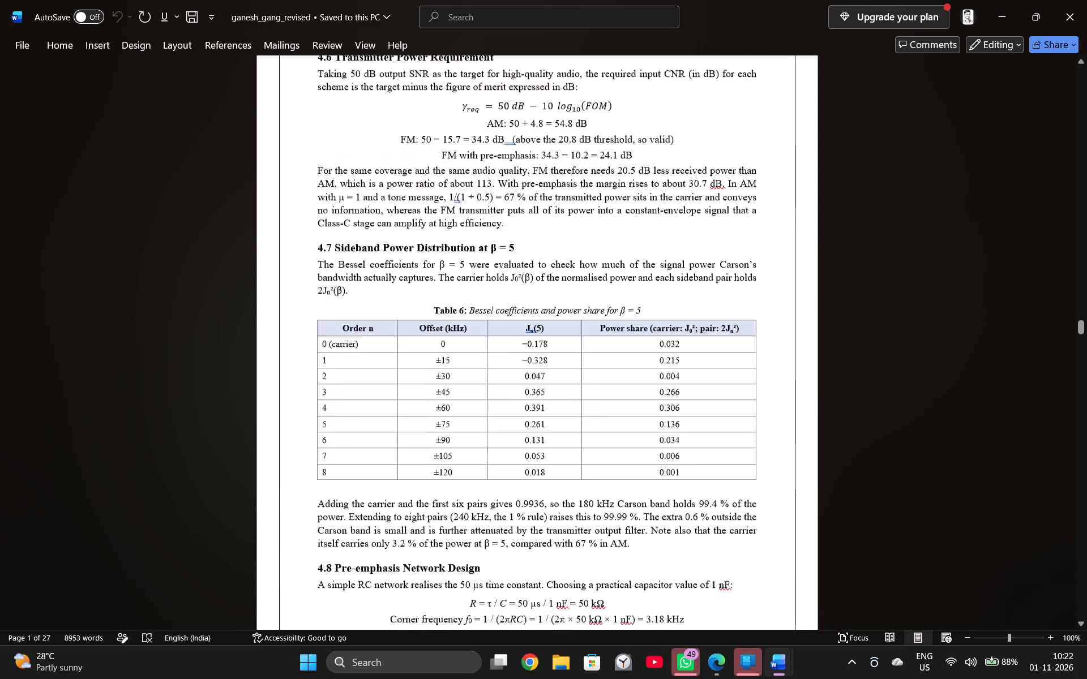
pyautogui.scroll(-20, 445, 418)
pyautogui.scroll(-20, 445, 418)
pyautogui.scroll(-20, 445, 418)
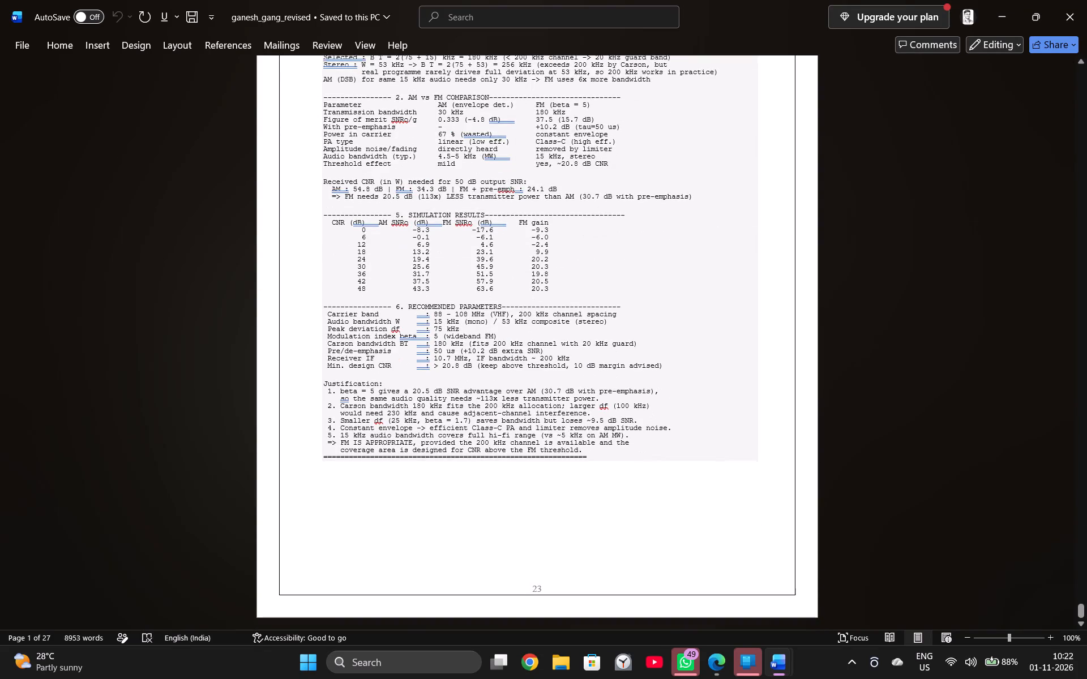
# Review the report's closing pages in Word, examining the MATLAB code, learning outcomes, future scope, references and Table 15 of symbols.
pyautogui.scroll(8, 445, 418)
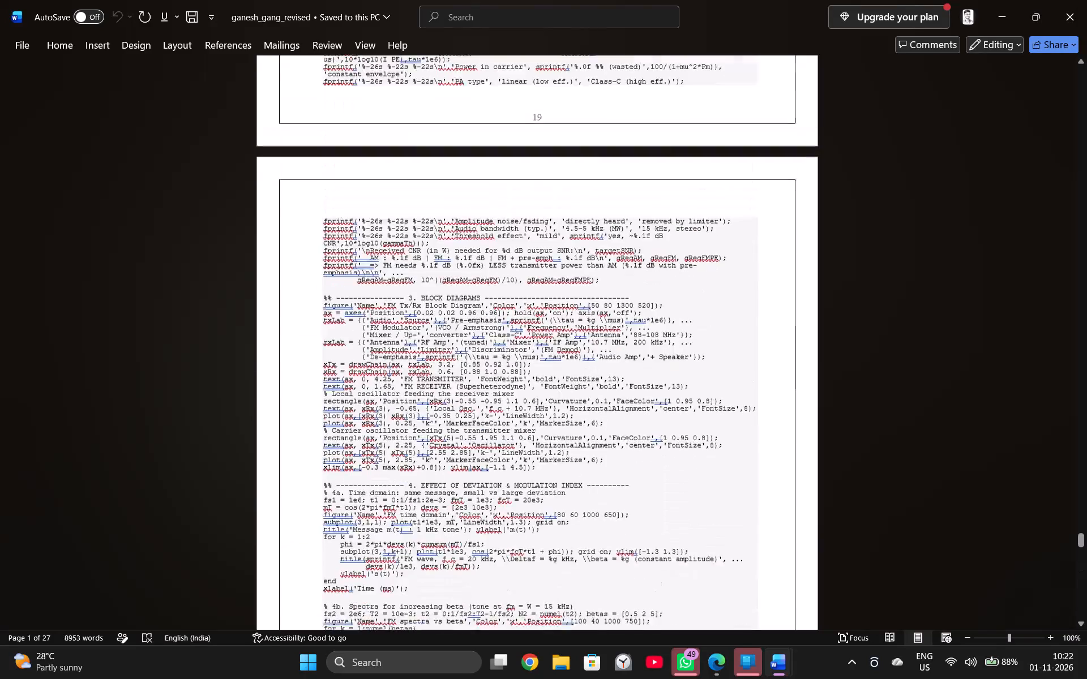
pyautogui.scroll(4, 445, 418)
pyautogui.scroll(-1, 445, 418)
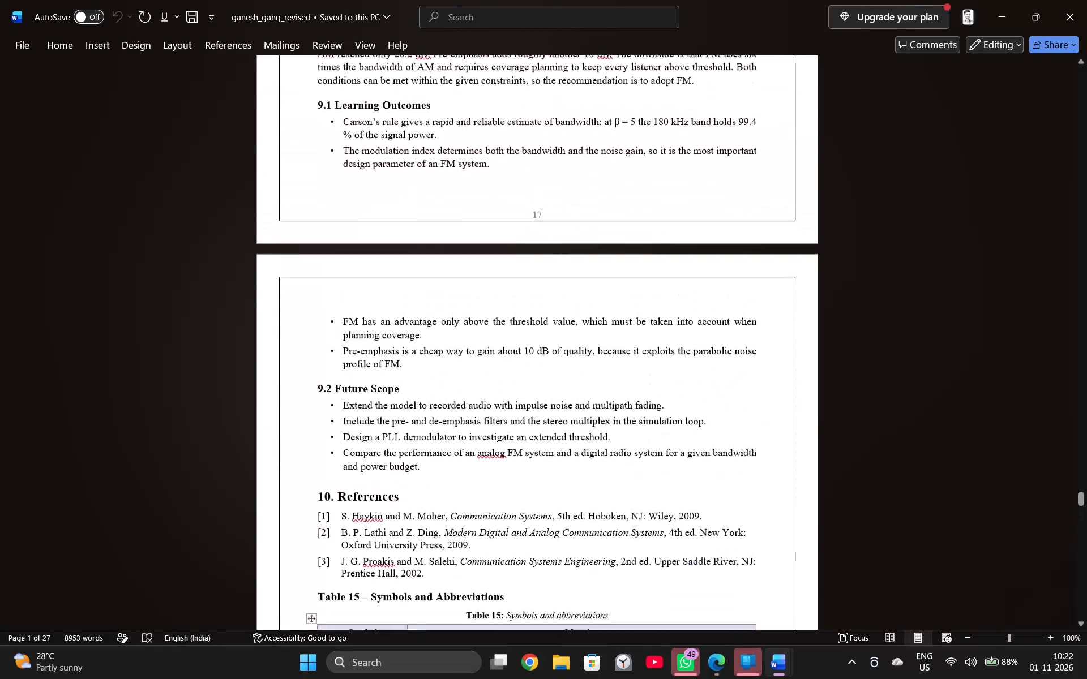
pyautogui.scroll(-1, 445, 418)
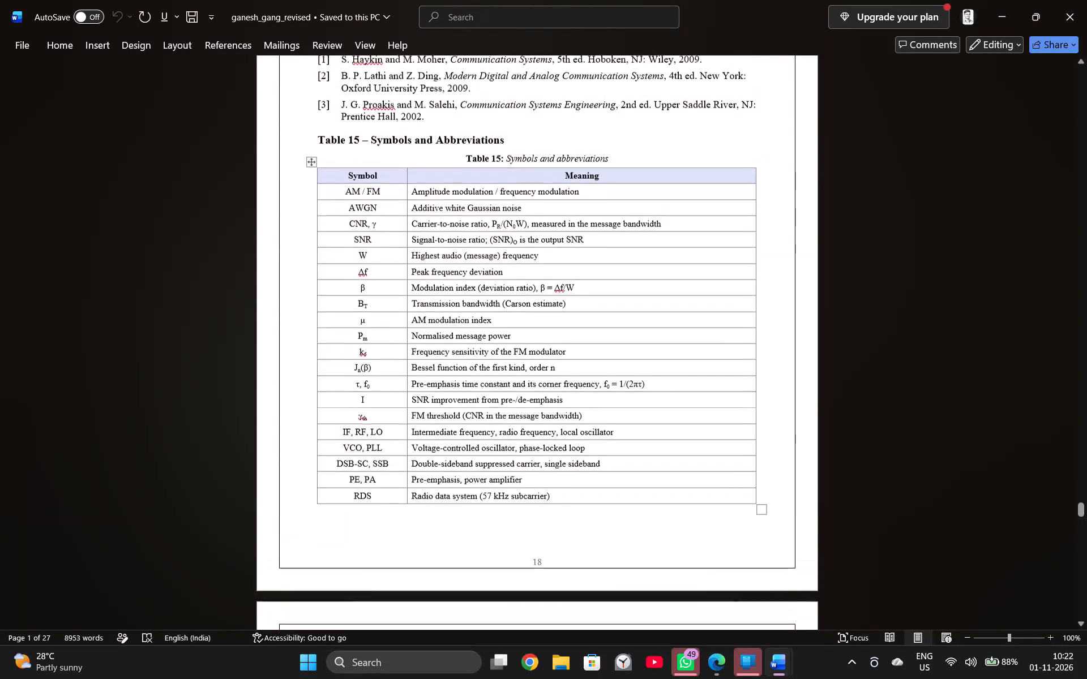
pyautogui.scroll(-1, 445, 418)
pyautogui.scroll(2, 445, 418)
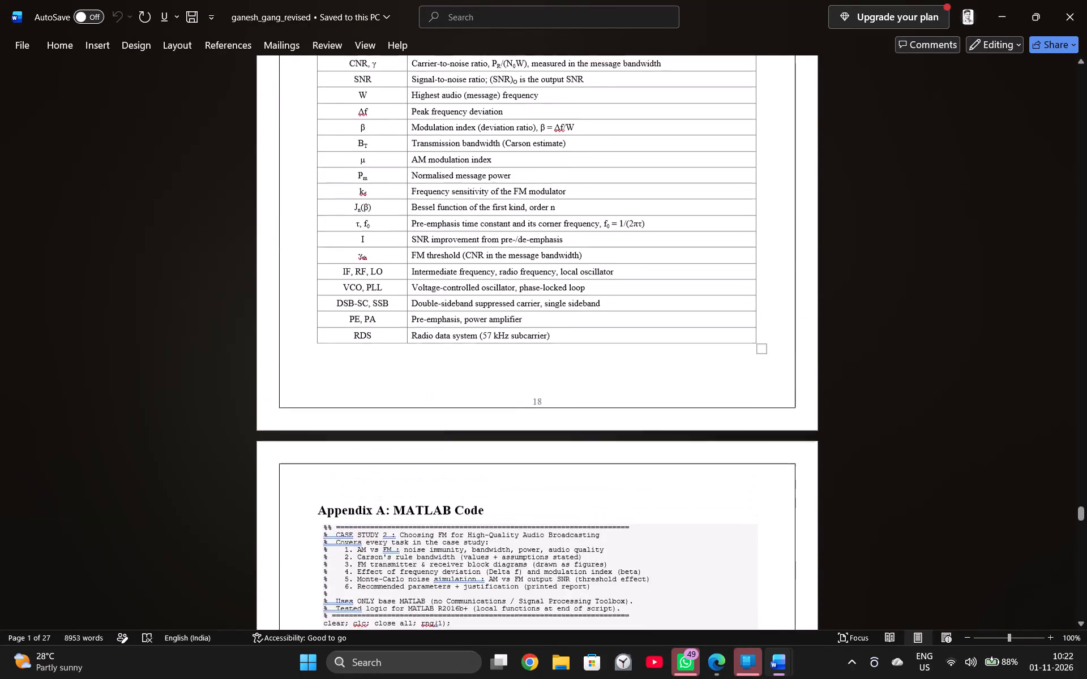
pyautogui.scroll(2, 445, 418)
pyautogui.scroll(-1, 445, 418)
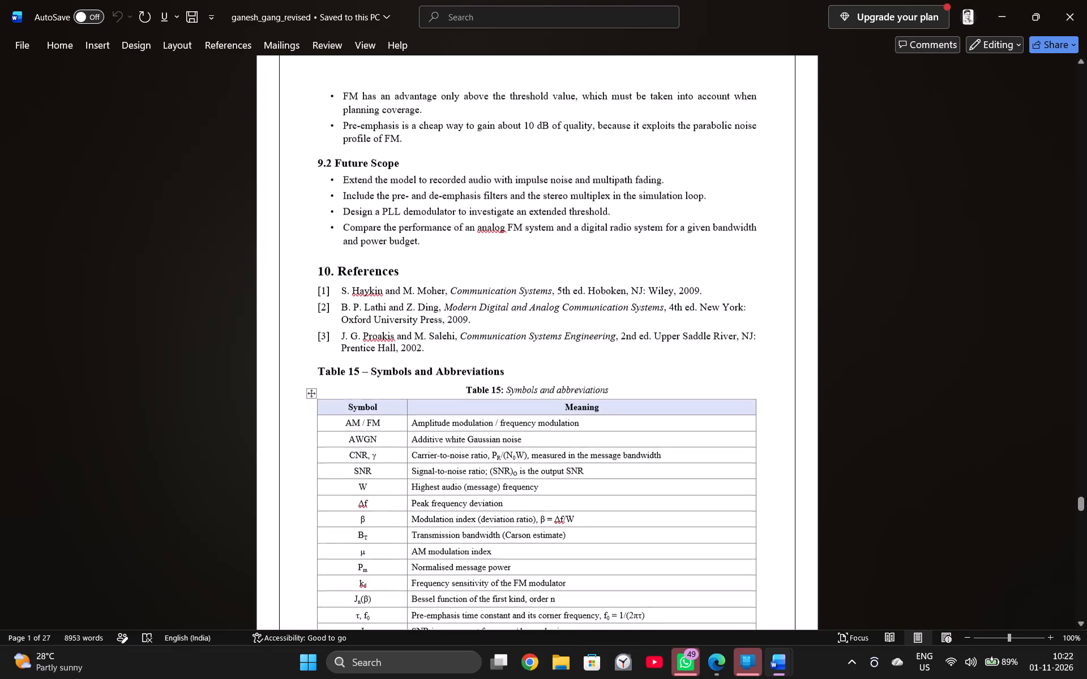
pyautogui.scroll(-2, 445, 418)
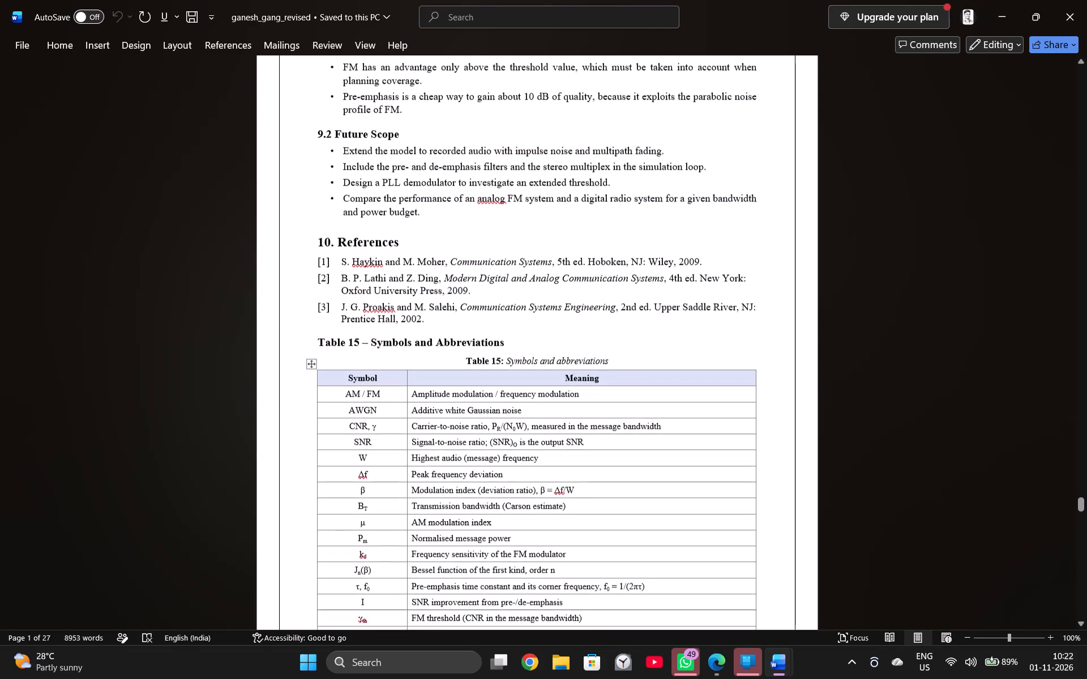
pyautogui.scroll(-1, 445, 418)
pyautogui.scroll(1, 445, 418)
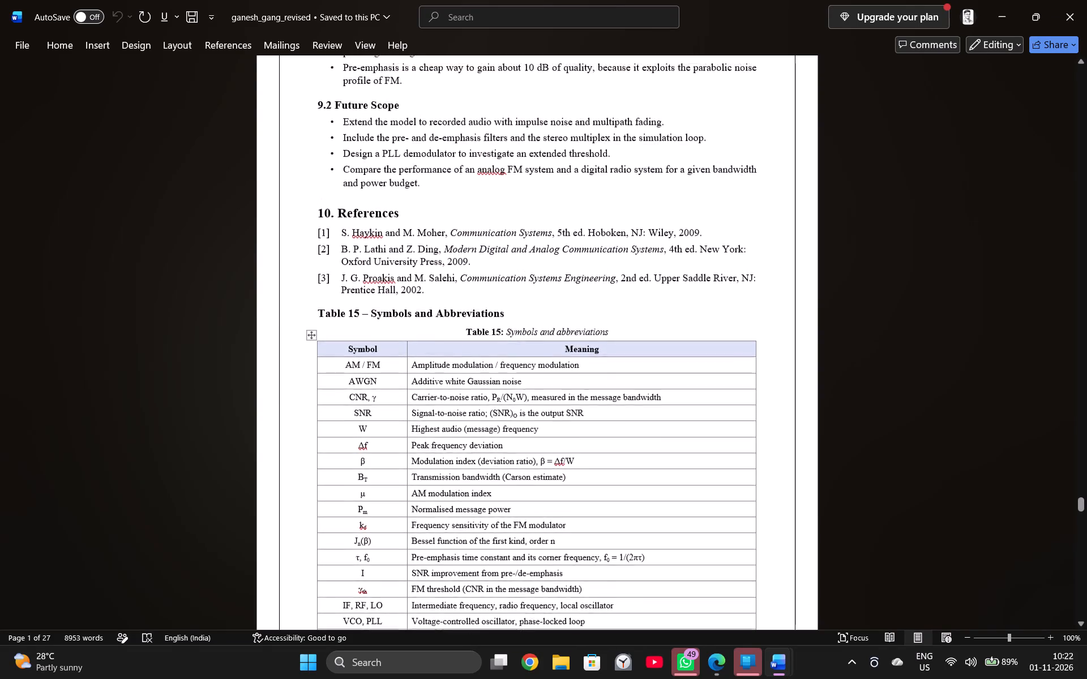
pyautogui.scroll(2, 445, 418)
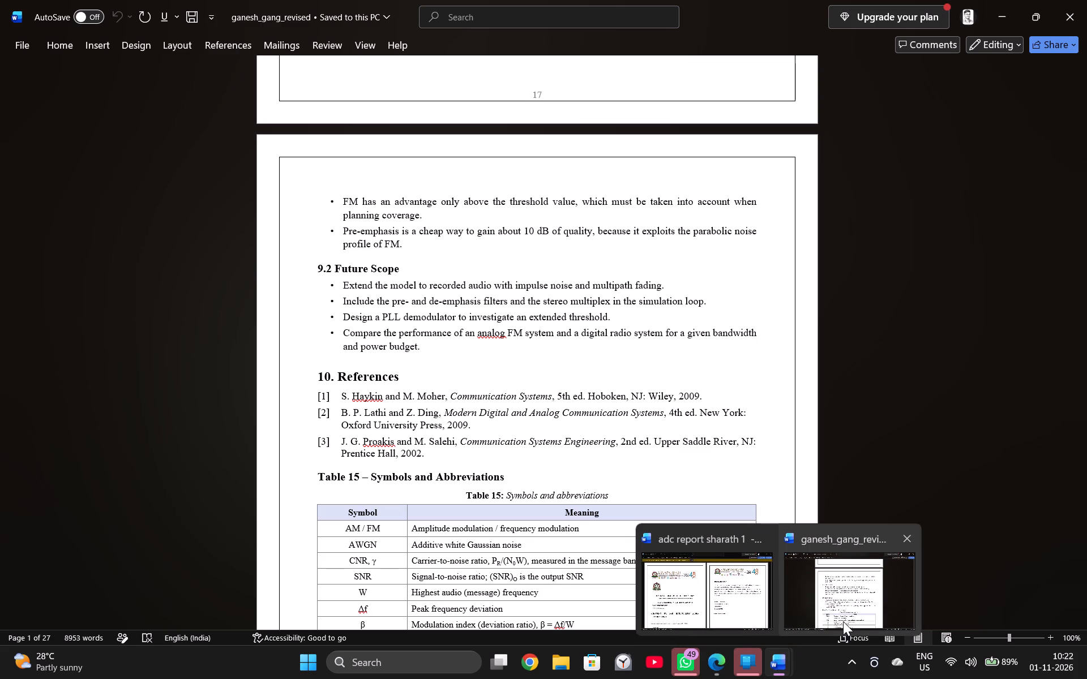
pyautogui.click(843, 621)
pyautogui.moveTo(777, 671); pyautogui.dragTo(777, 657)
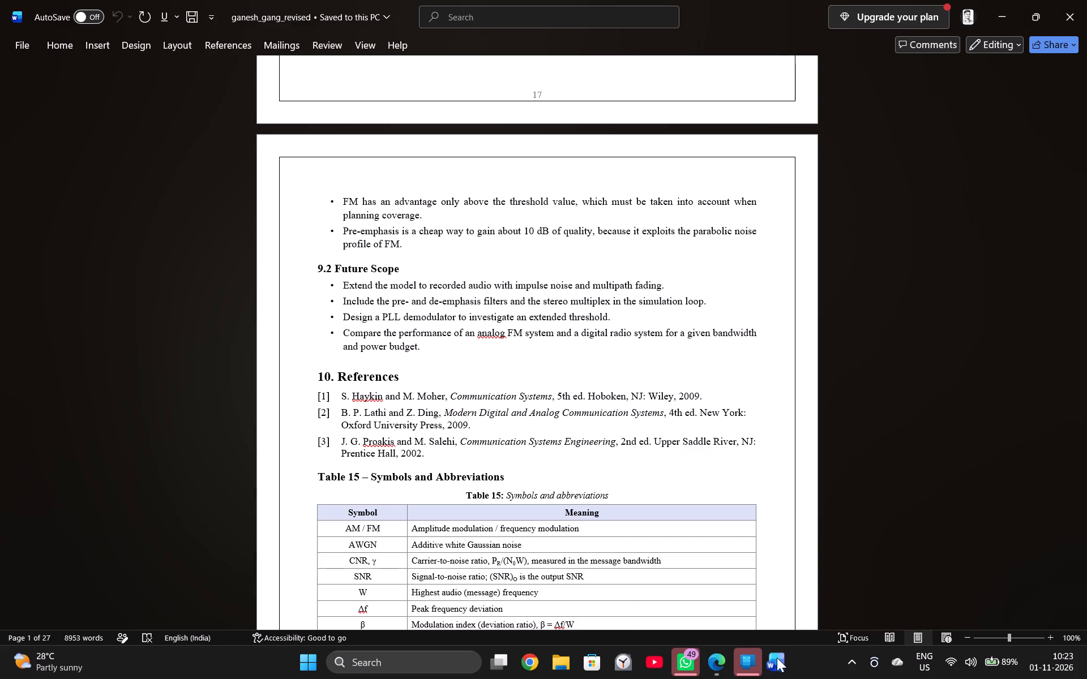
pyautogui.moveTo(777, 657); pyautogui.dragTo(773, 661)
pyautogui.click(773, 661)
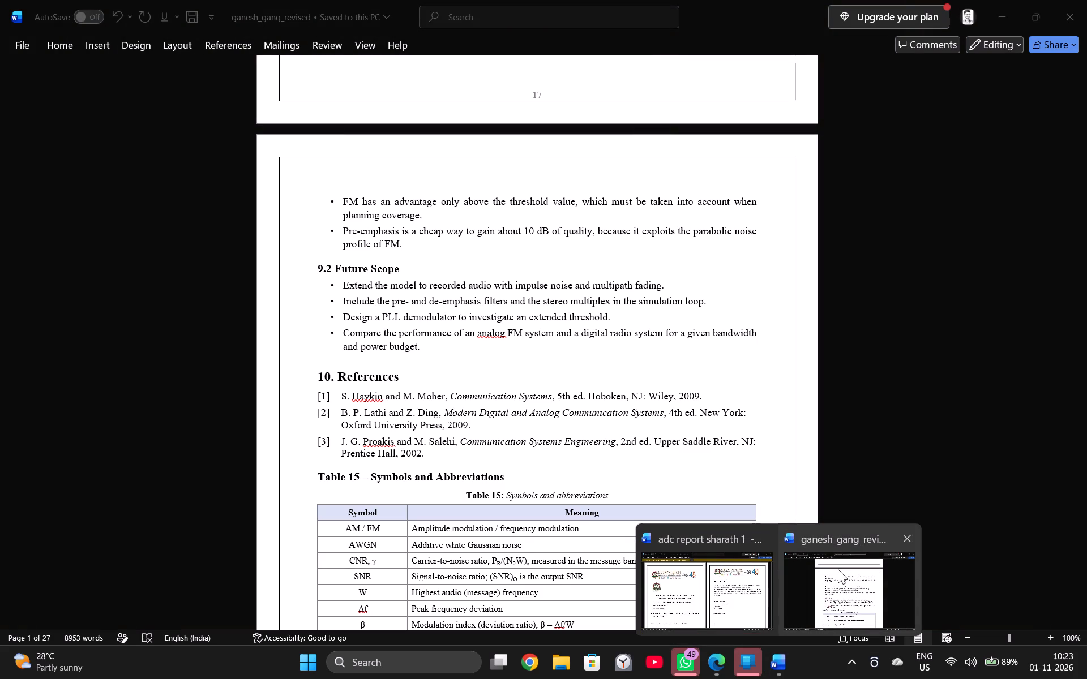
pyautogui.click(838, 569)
# Look through the ganesh_gang_revised report again from the cover page through the theory sections to the MATLAB output appendix.
pyautogui.scroll(20, 617, 386)
pyautogui.scroll(20, 617, 386)
pyautogui.scroll(20, 617, 386)
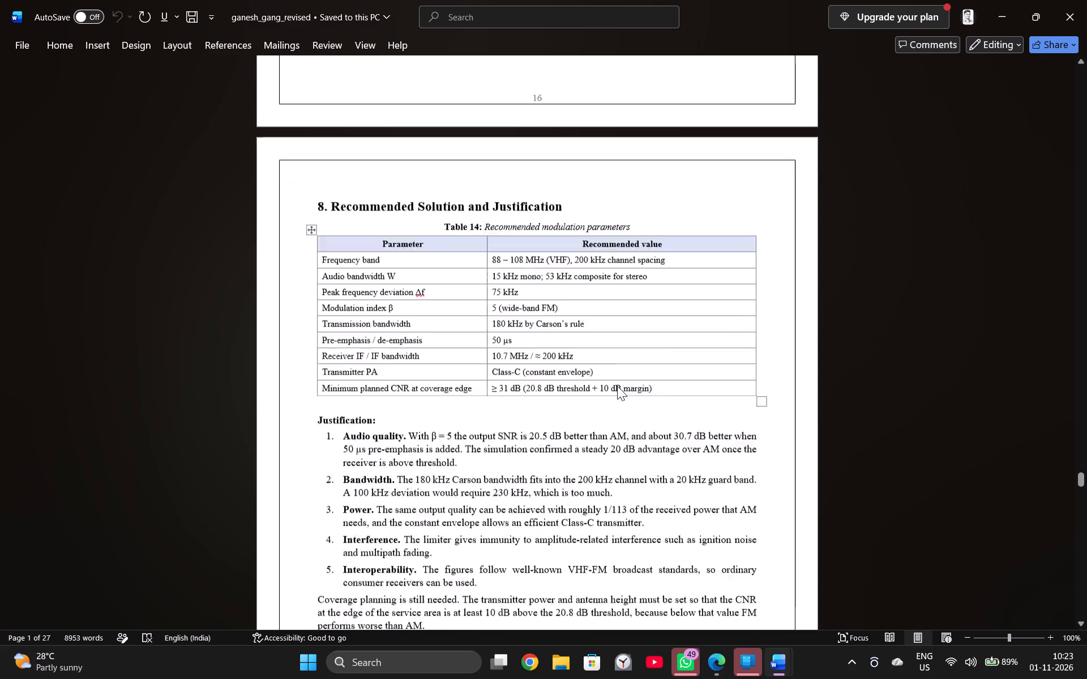
pyautogui.scroll(20, 617, 386)
pyautogui.scroll(20, 617, 386)
pyautogui.scroll(20, 617, 386)
pyautogui.scroll(5, 617, 386)
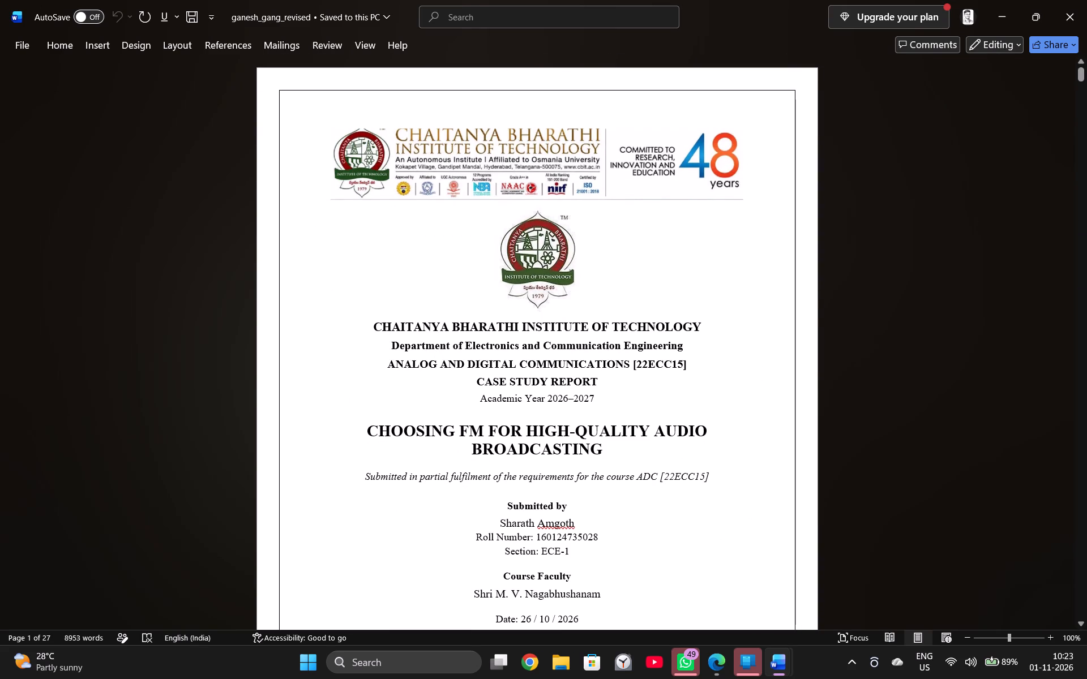
pyautogui.scroll(-2, 617, 386)
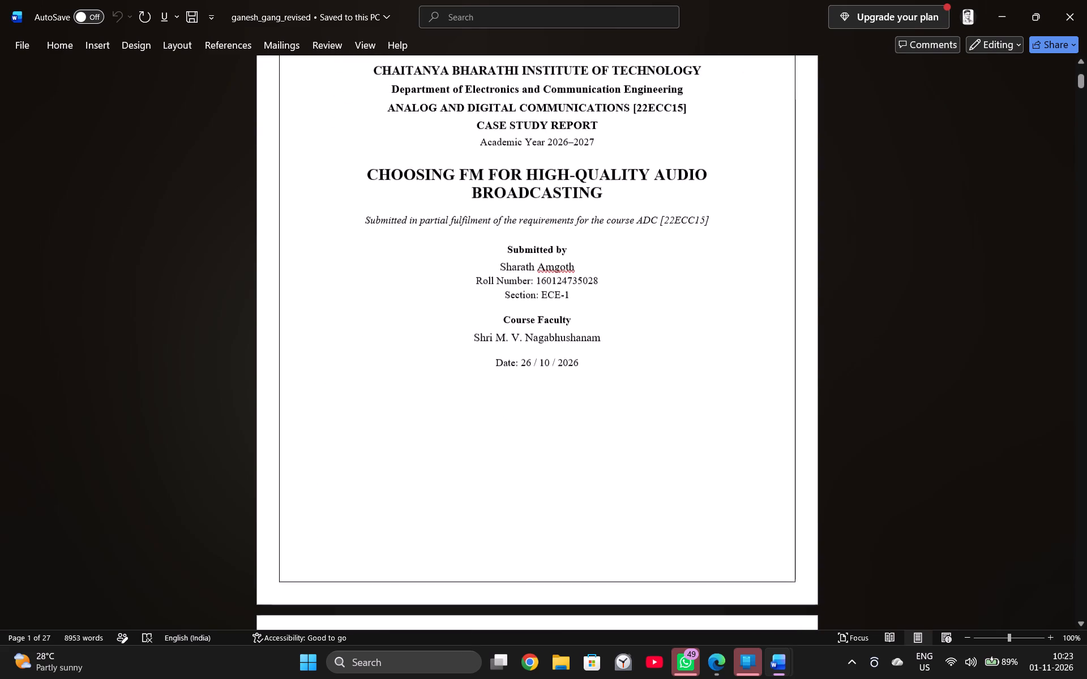
pyautogui.scroll(-4, 617, 386)
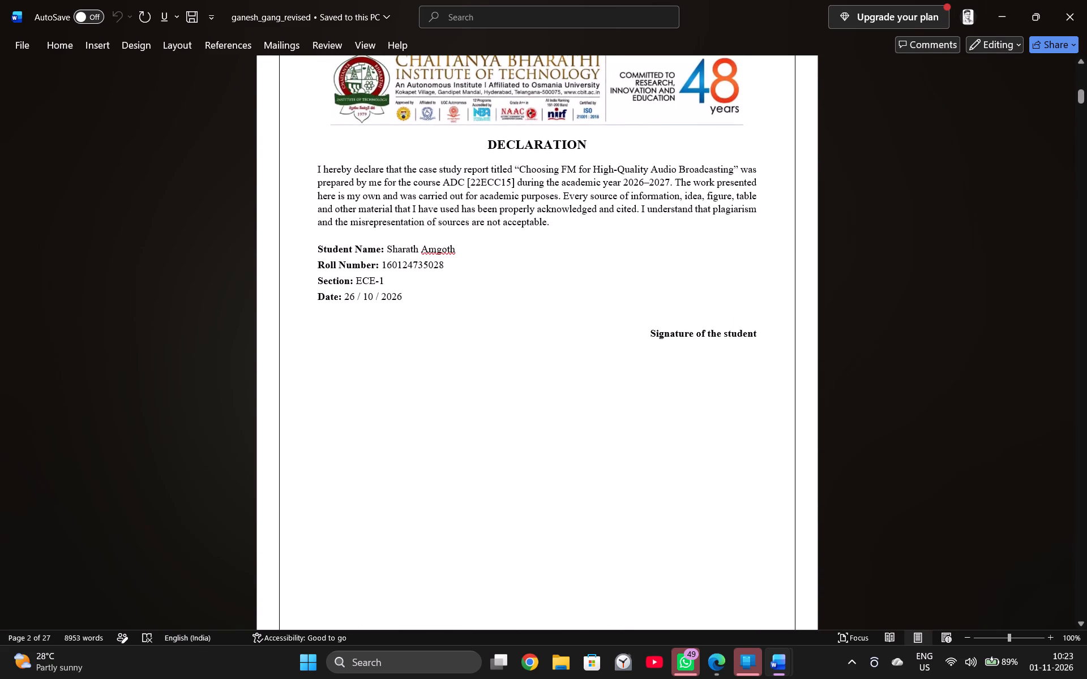
pyautogui.scroll(-4, 617, 386)
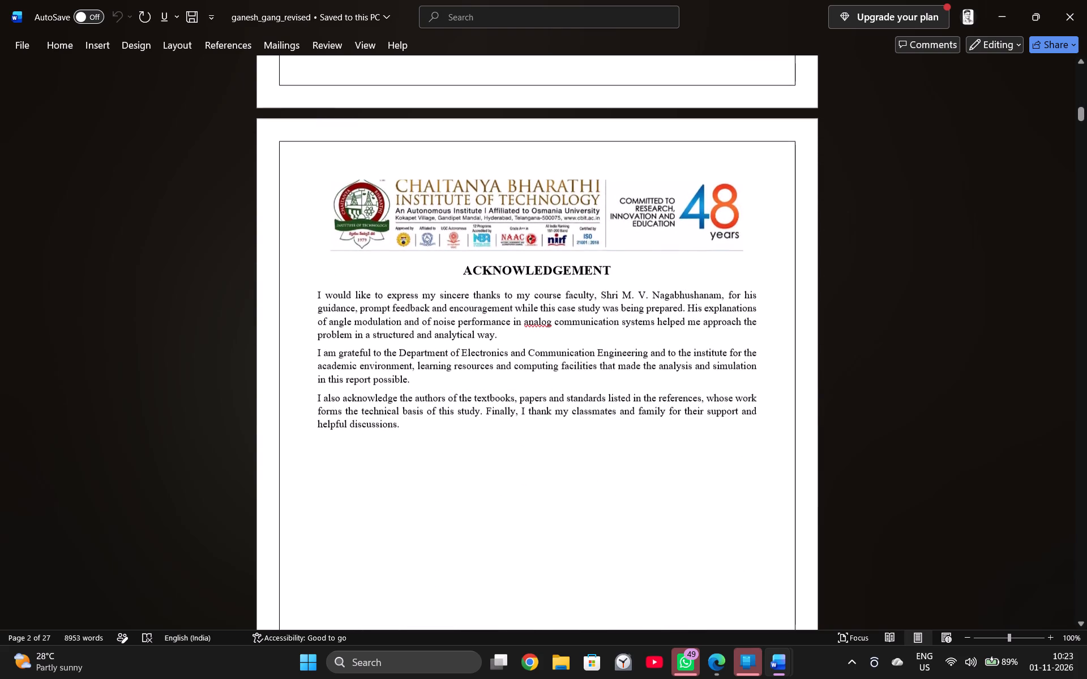
pyautogui.scroll(-6, 617, 386)
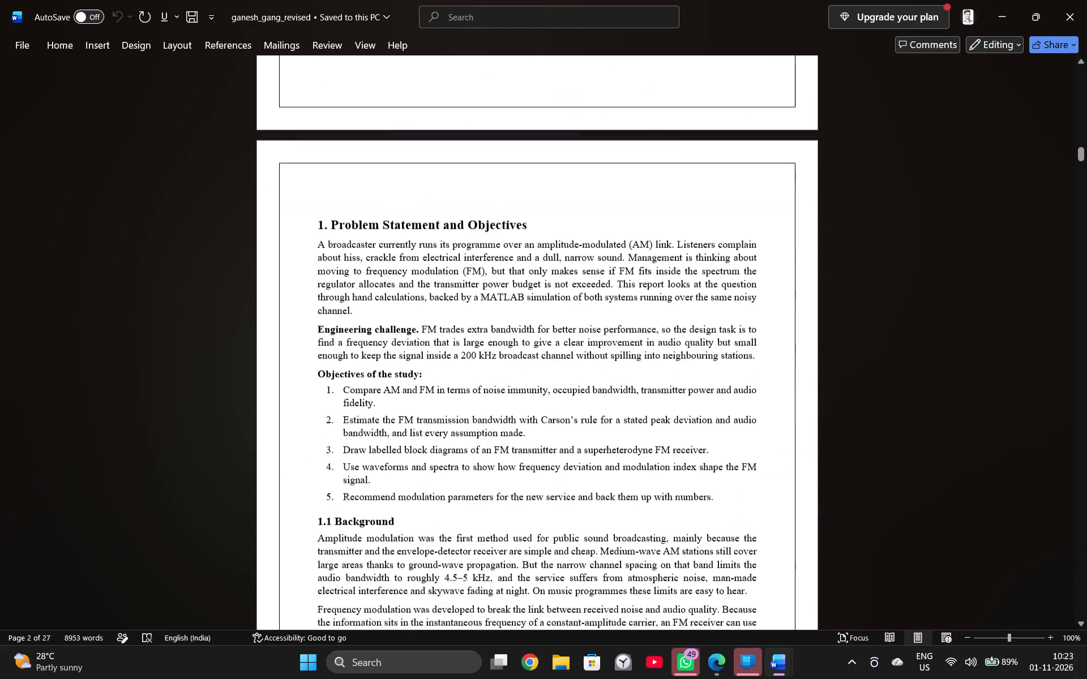
pyautogui.scroll(-7, 617, 386)
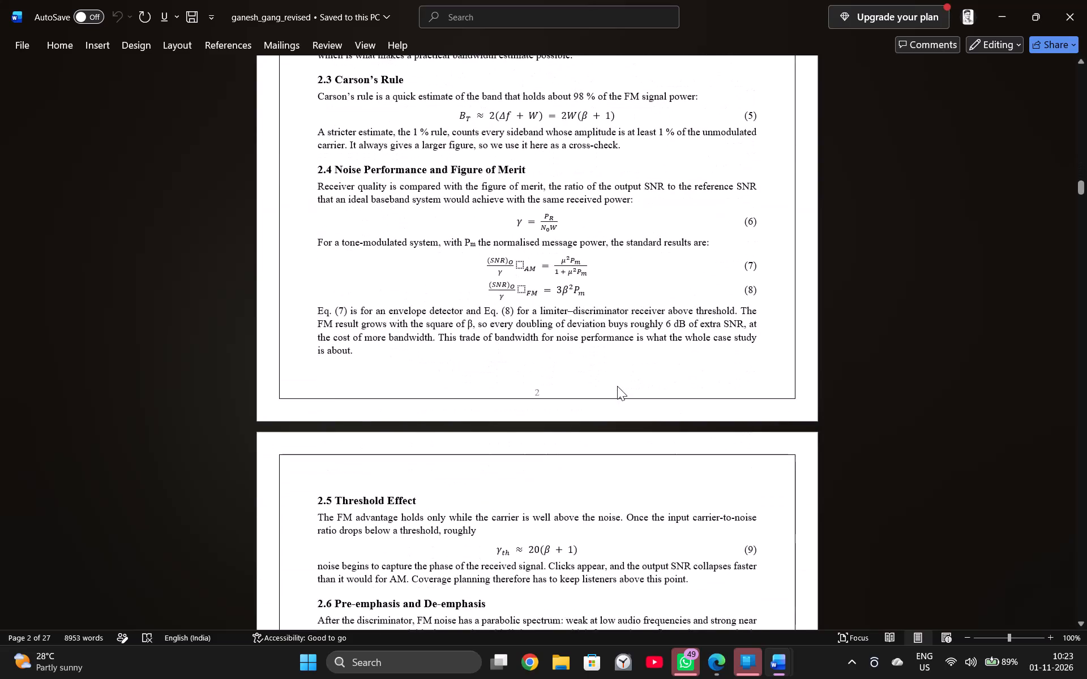
pyautogui.scroll(-2, 617, 386)
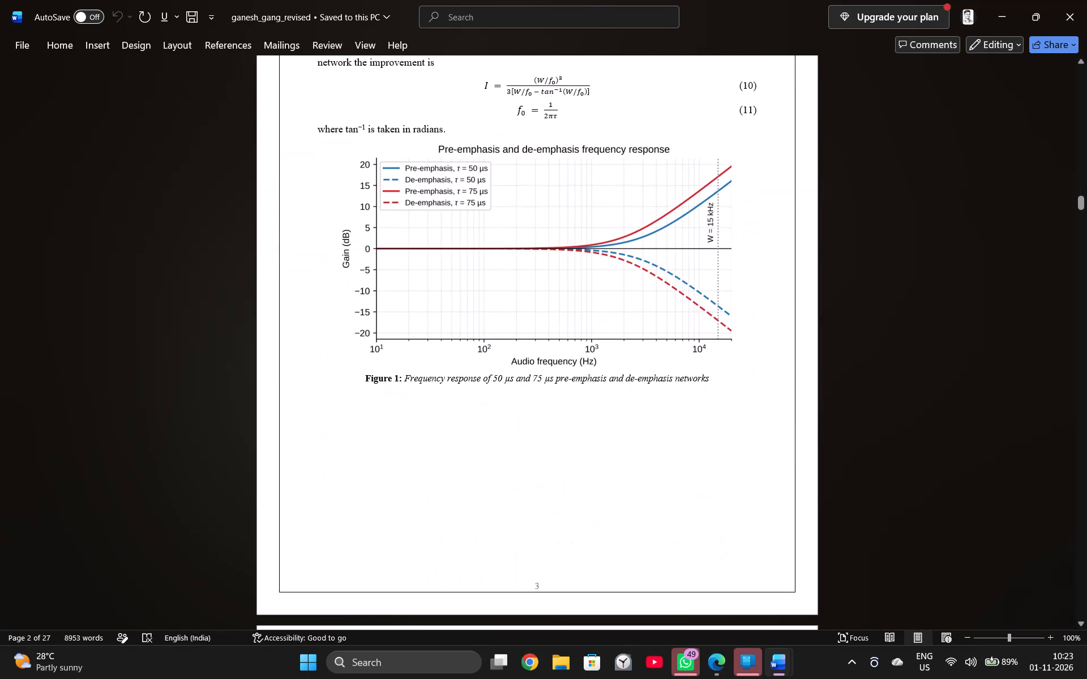
pyautogui.scroll(-8, 617, 386)
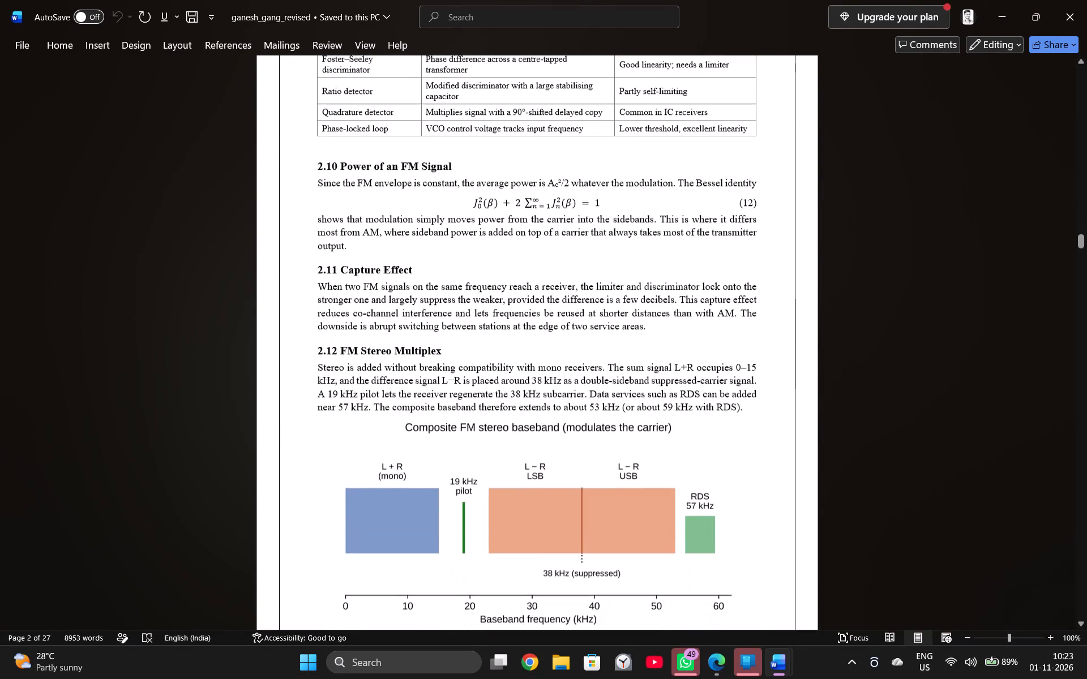
pyautogui.scroll(-20, 617, 386)
pyautogui.scroll(-20, 617, 386)
pyautogui.scroll(-20, 617, 386)
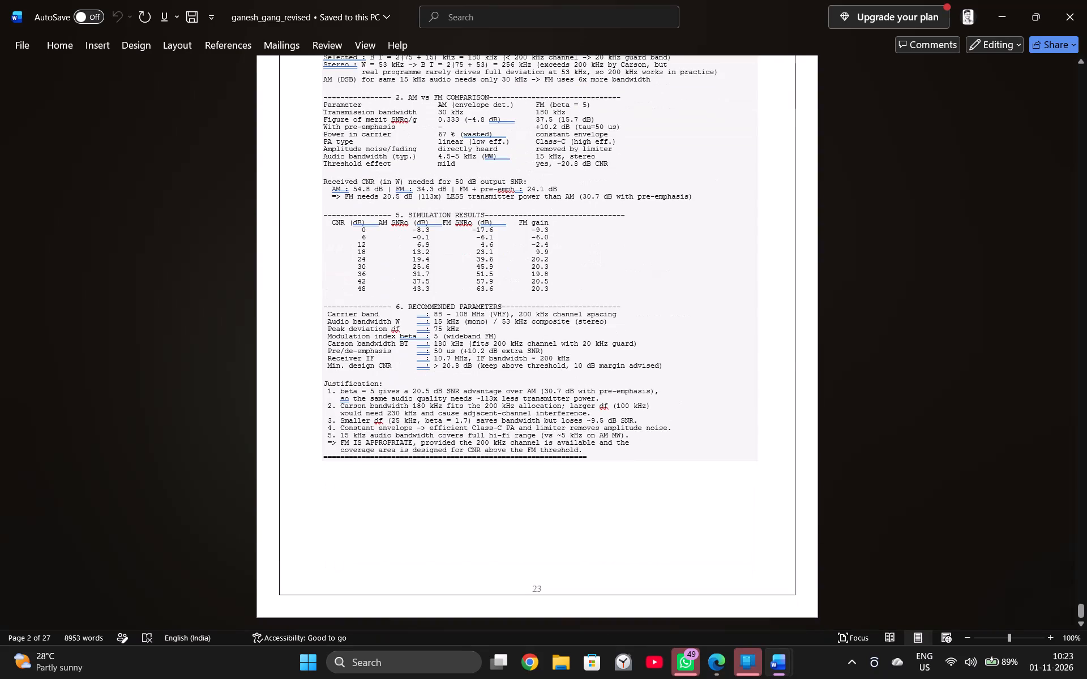
pyautogui.scroll(-1, 617, 386)
# Recheck the report's closing pages, examining the MATLAB code, symbols table, references, future scope, learning outcomes and command window output.
pyautogui.scroll(5, 617, 386)
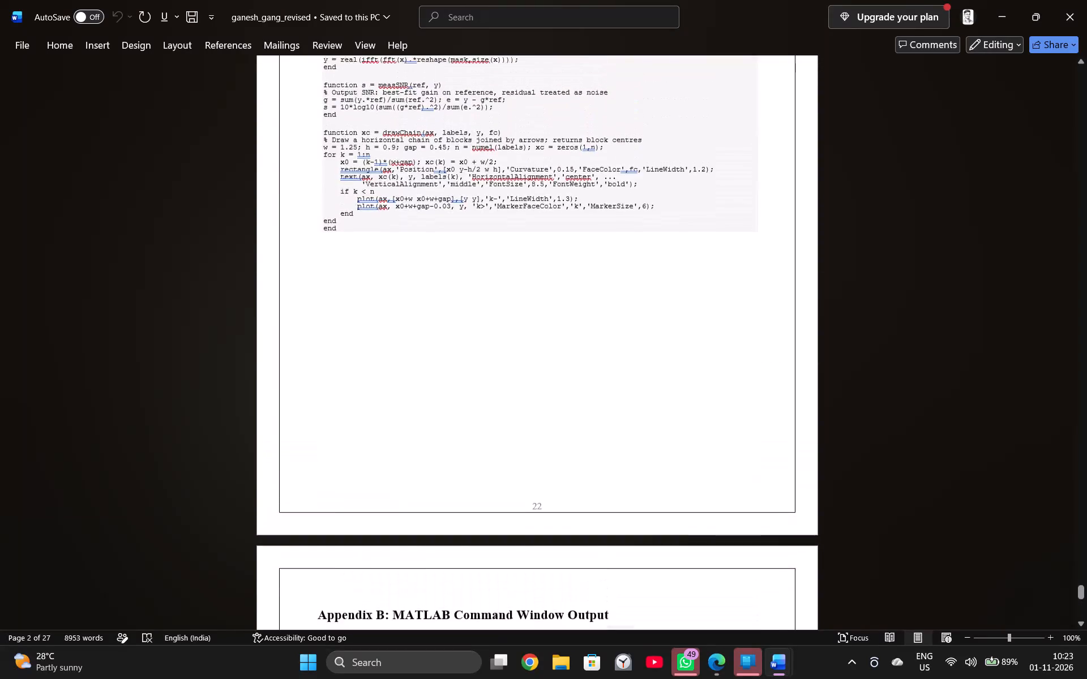
pyautogui.scroll(5, 617, 386)
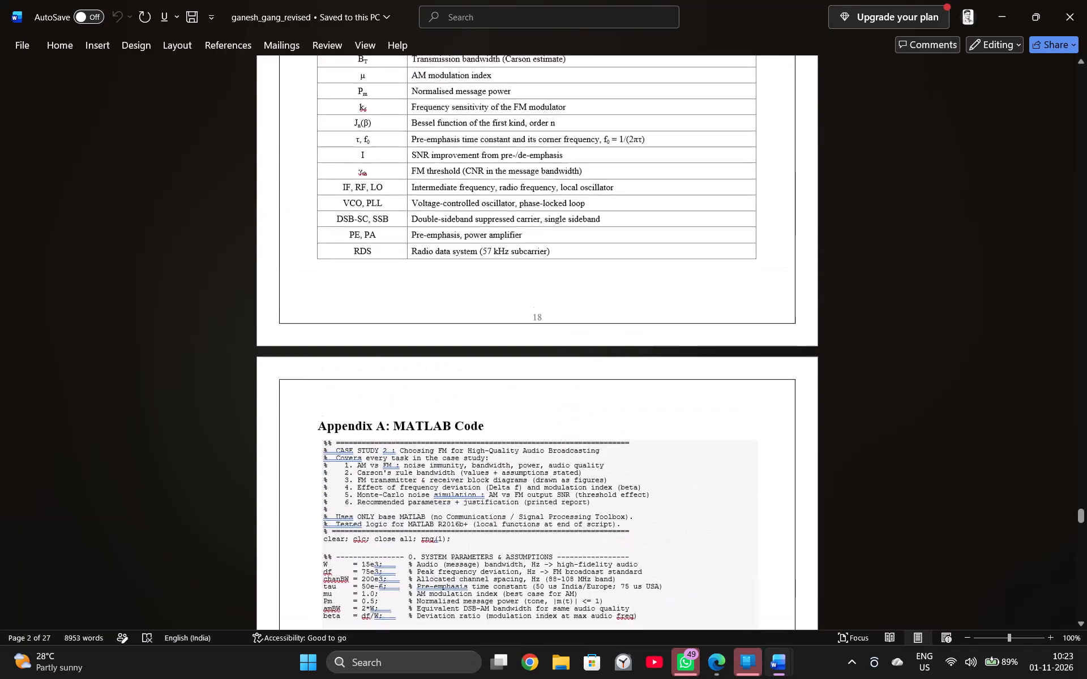
pyautogui.scroll(4, 617, 386)
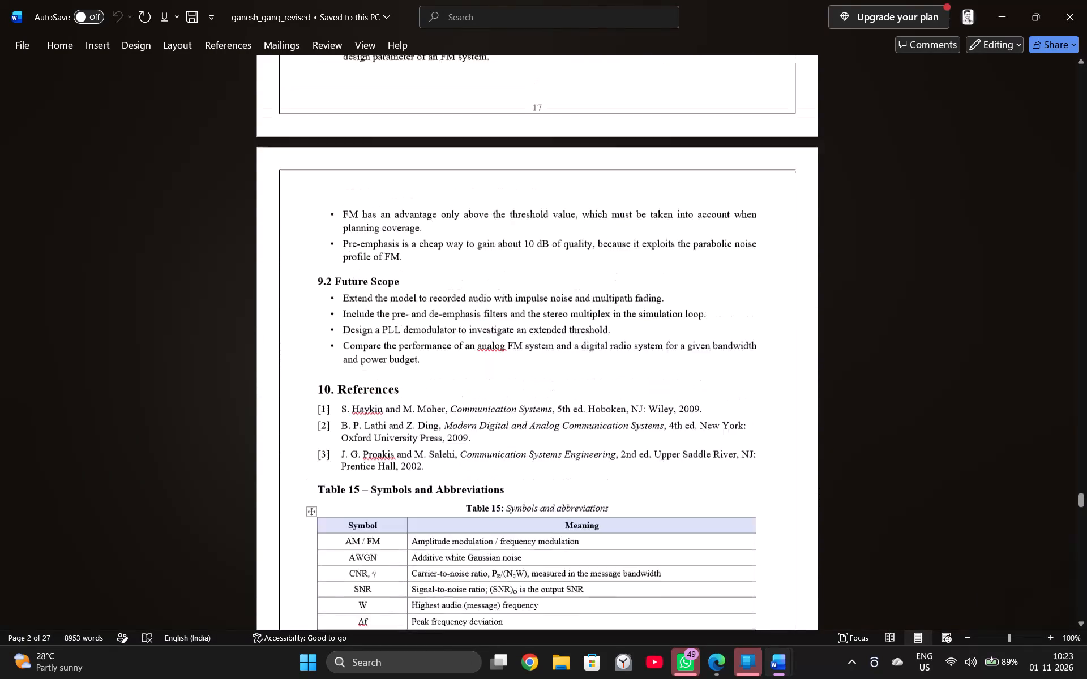
pyautogui.scroll(1, 617, 386)
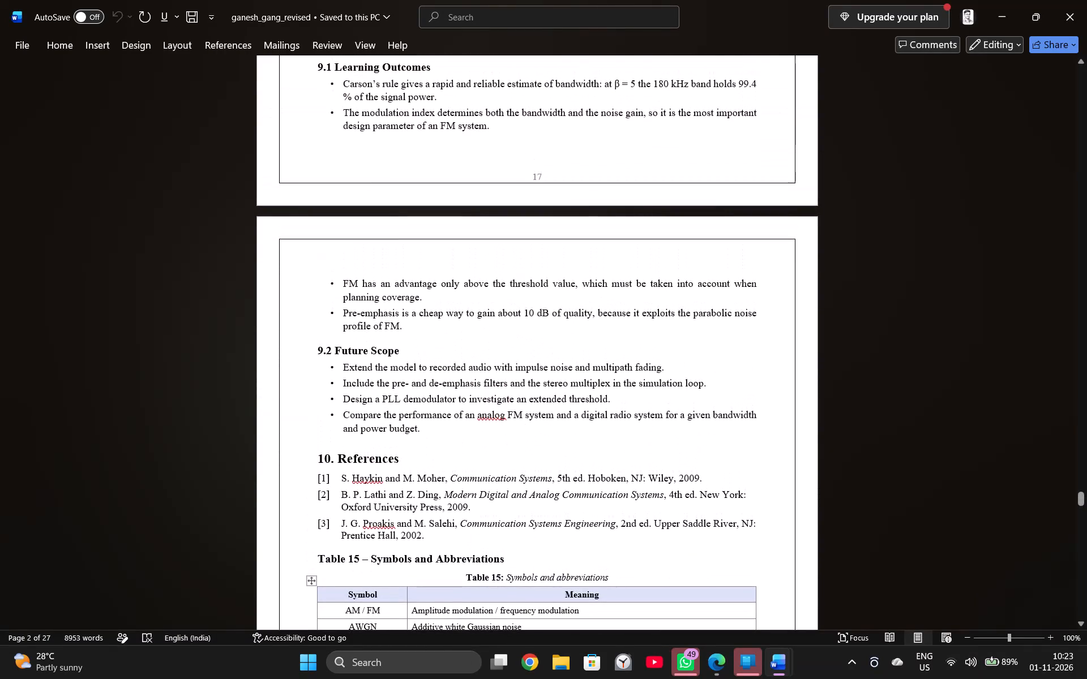
pyautogui.scroll(-3, 617, 386)
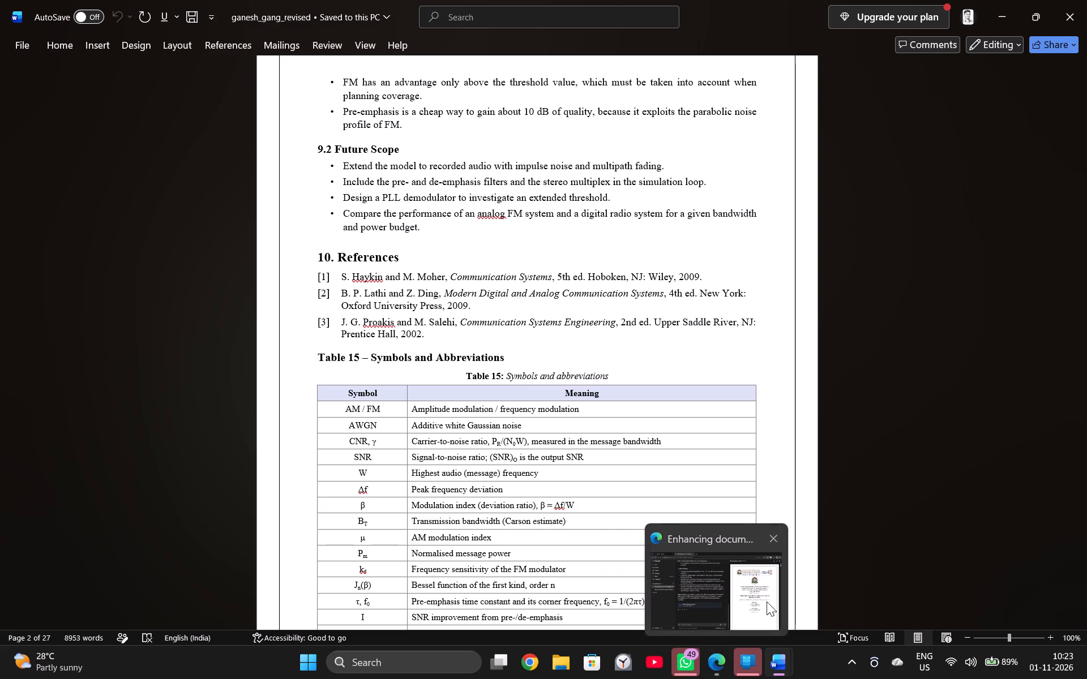
pyautogui.scroll(-19, 400, 190)
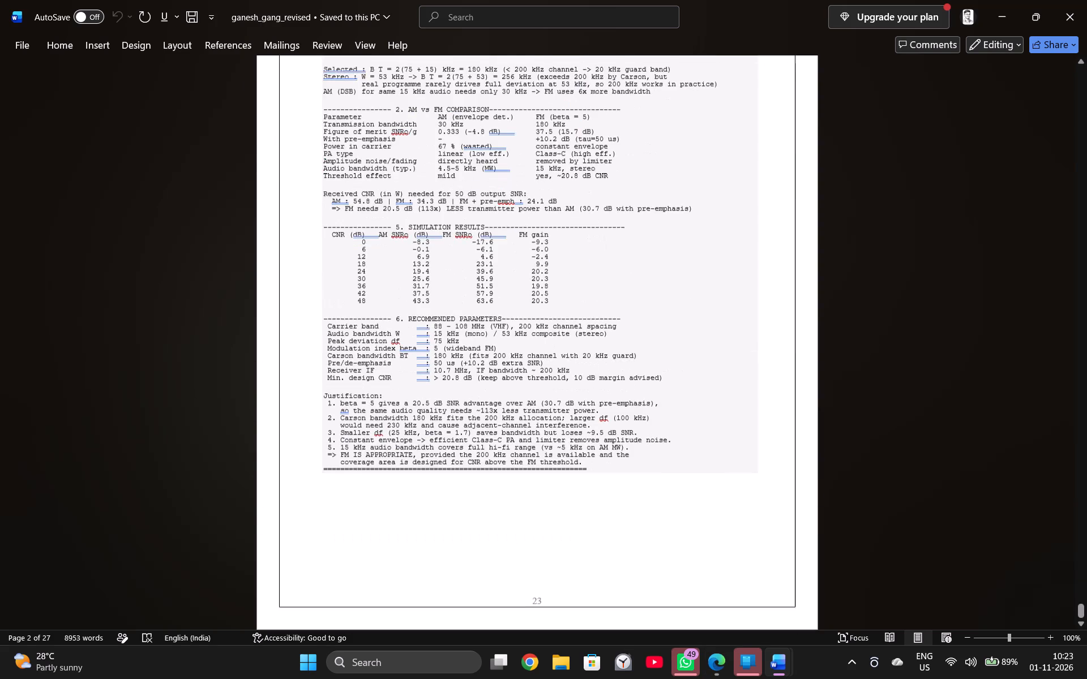
pyautogui.scroll(-20, 400, 190)
pyautogui.scroll(-5, 400, 190)
# Return to the cover page and examine the declaration, table of contents, list of figures and list of tables.
pyautogui.scroll(20, 400, 190)
pyautogui.scroll(10, 400, 190)
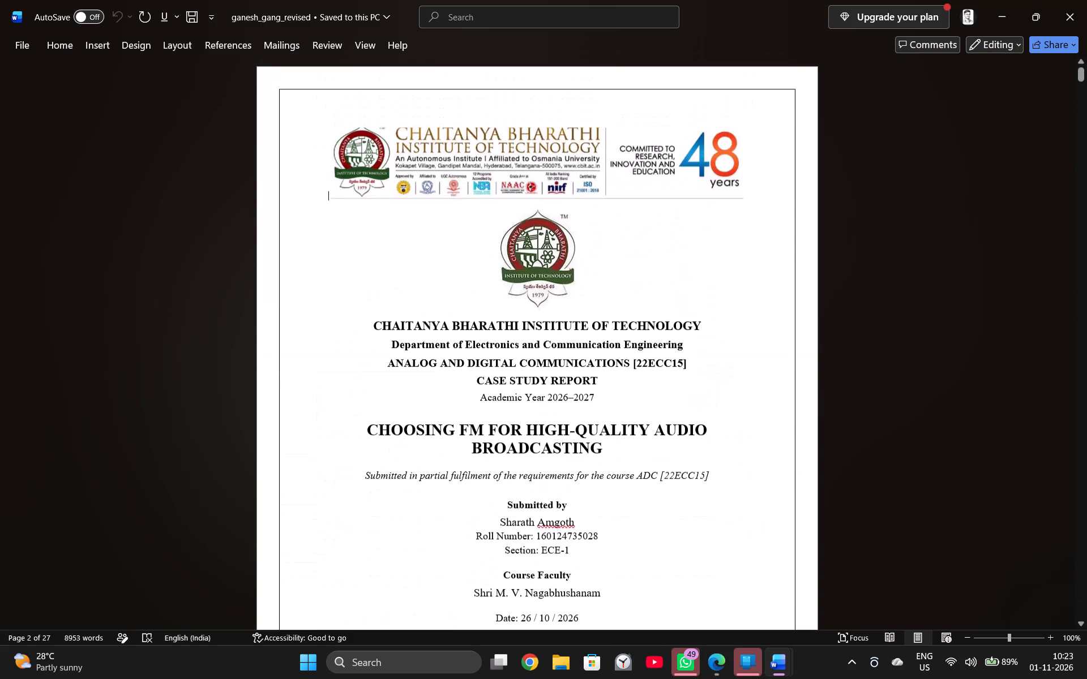
pyautogui.scroll(-3, 400, 190)
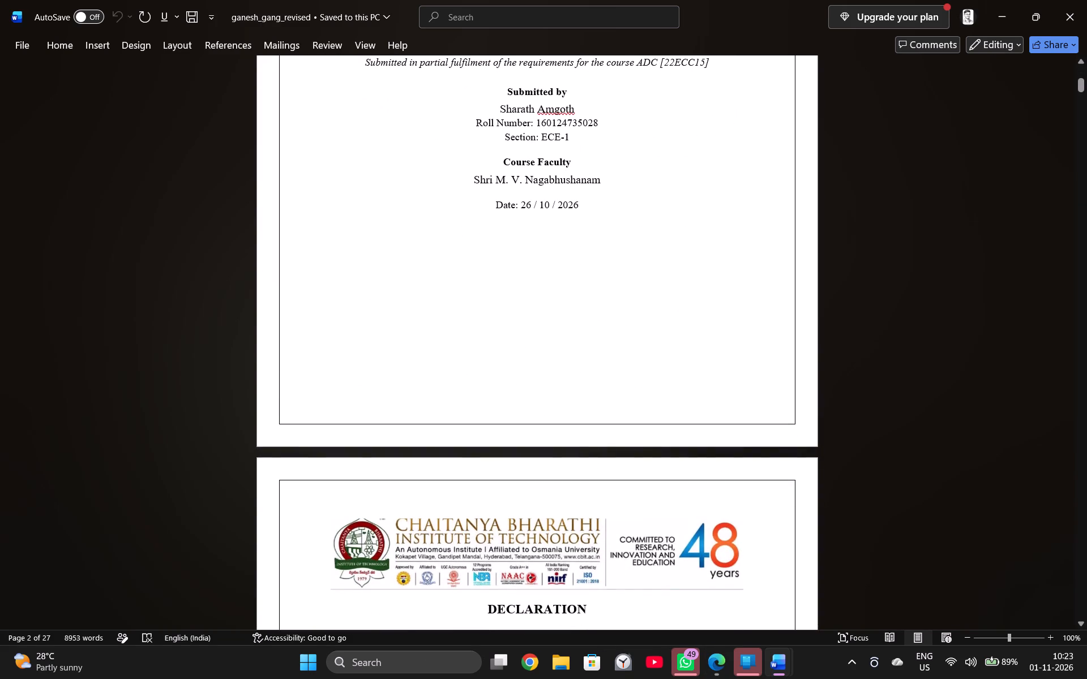
pyautogui.scroll(-4, 472, 227)
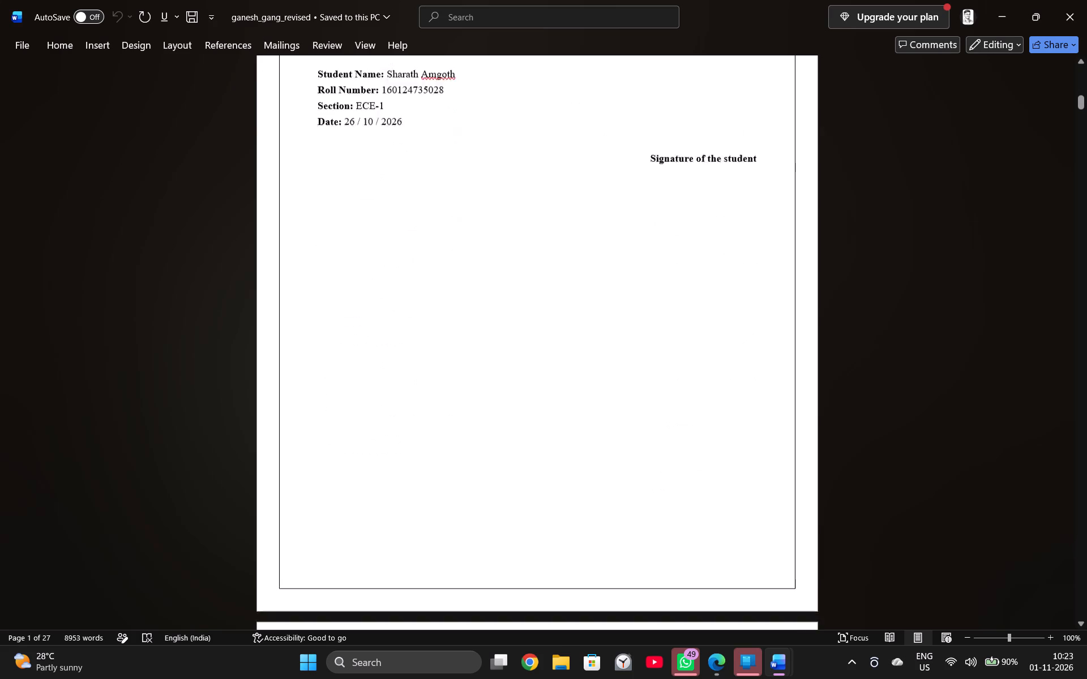
pyautogui.scroll(-5, 472, 227)
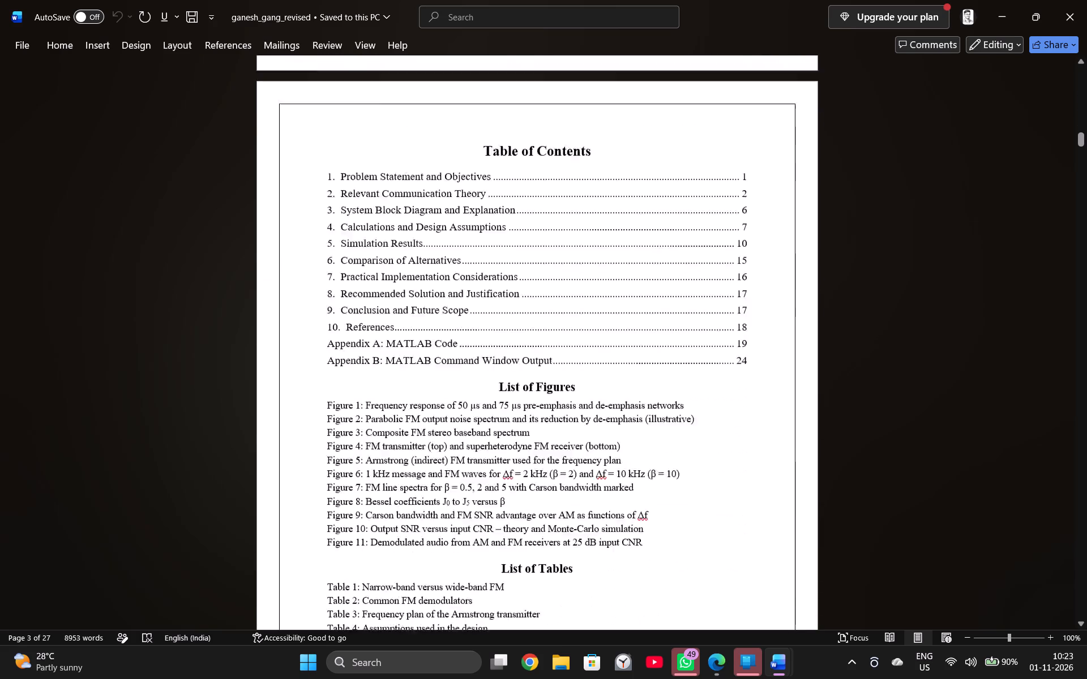
pyautogui.scroll(-1, 472, 227)
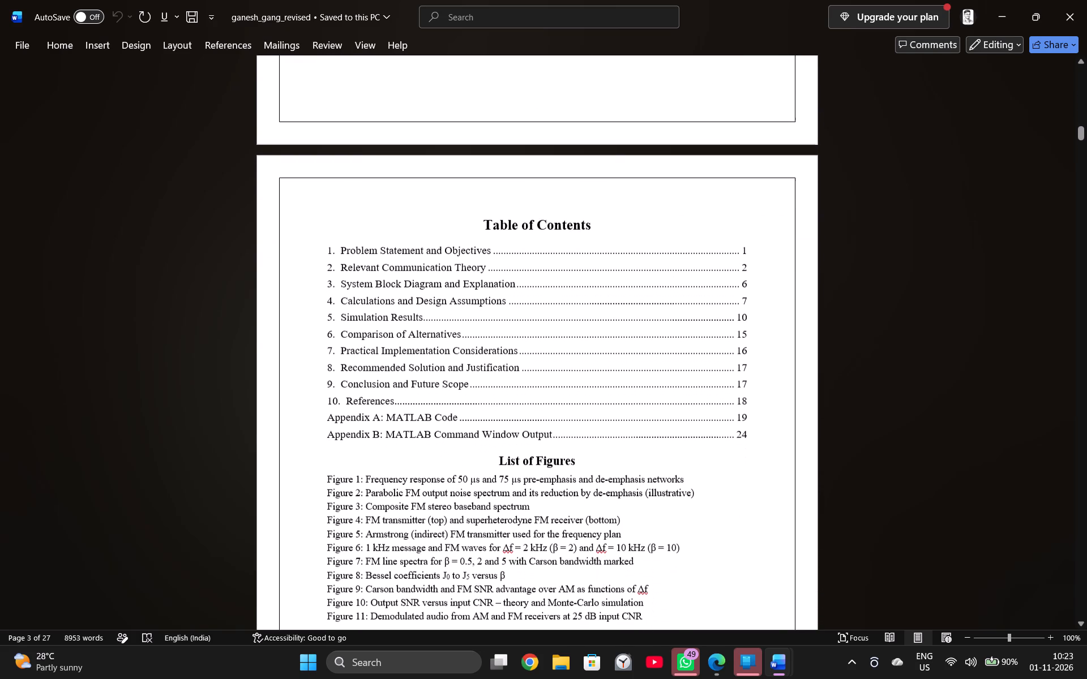
pyautogui.scroll(-2, 472, 227)
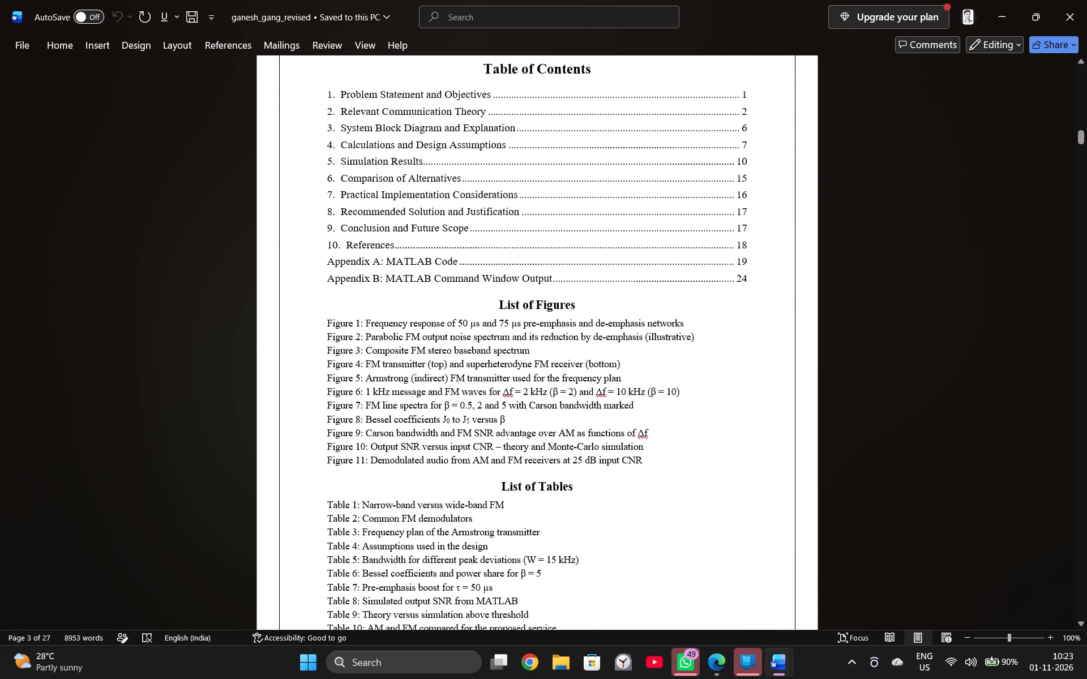
pyautogui.scroll(-1, 472, 227)
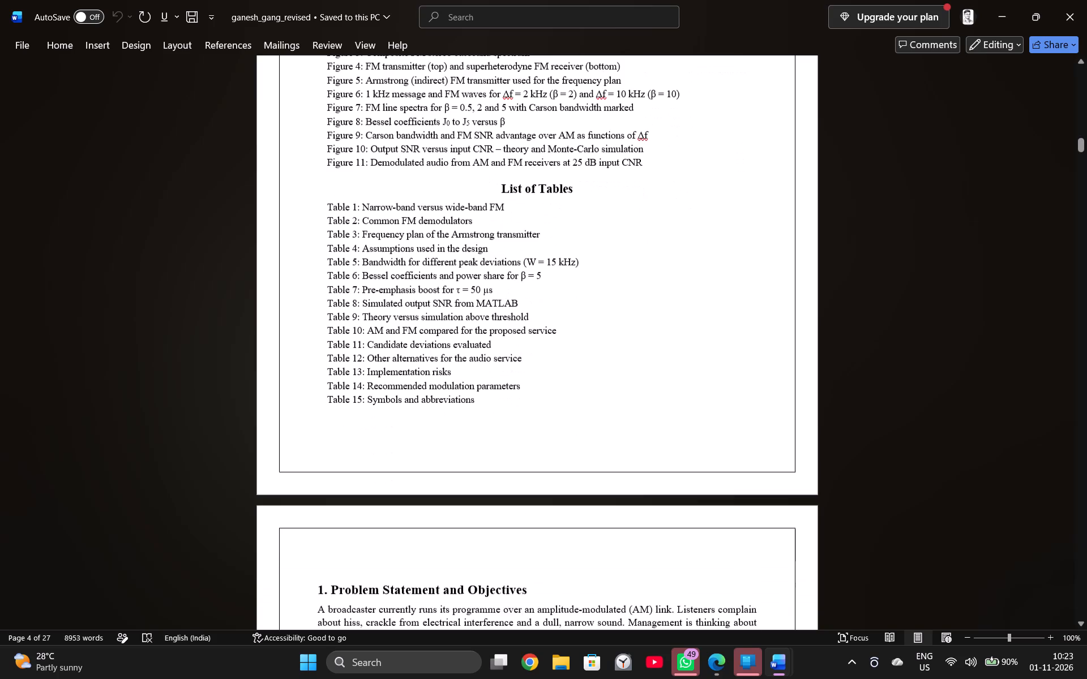
pyautogui.scroll(-2, 472, 227)
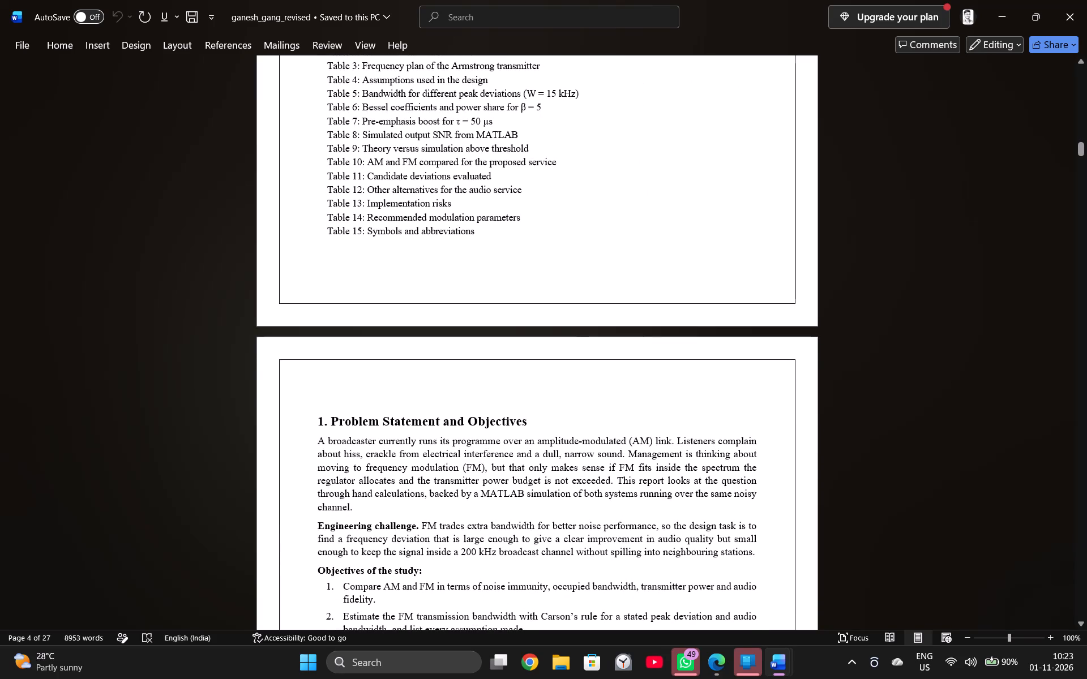
# Review the problem statement, scope and methodology, and the communication theory section with its formulas, tables and Figure 1.
pyautogui.scroll(-2, 472, 227)
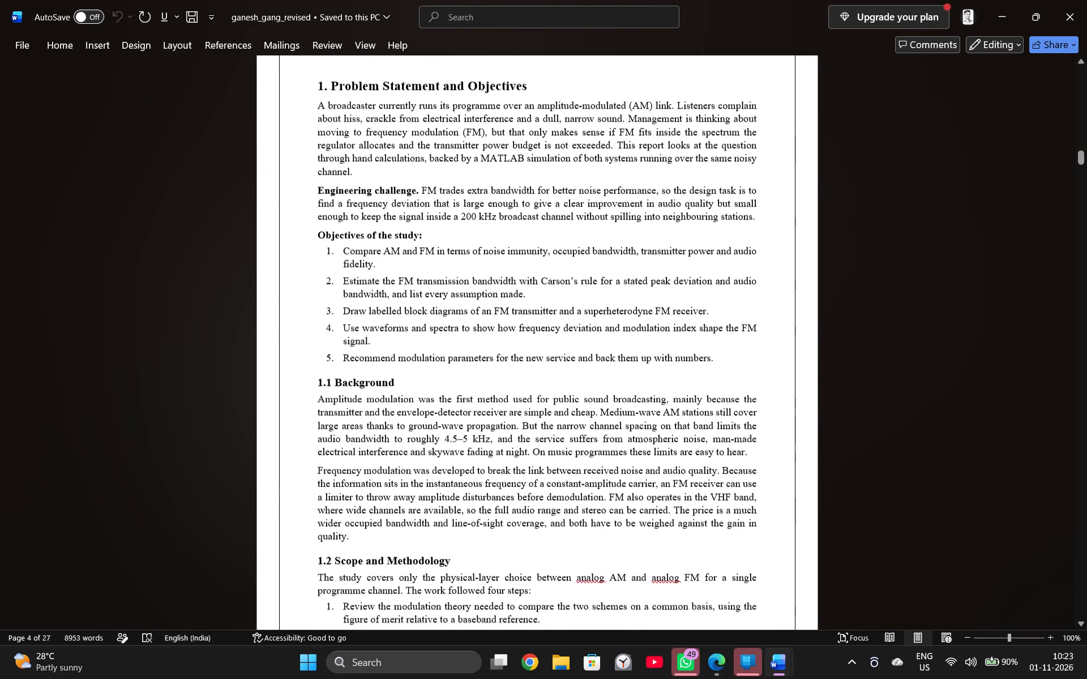
pyautogui.scroll(-5, 472, 227)
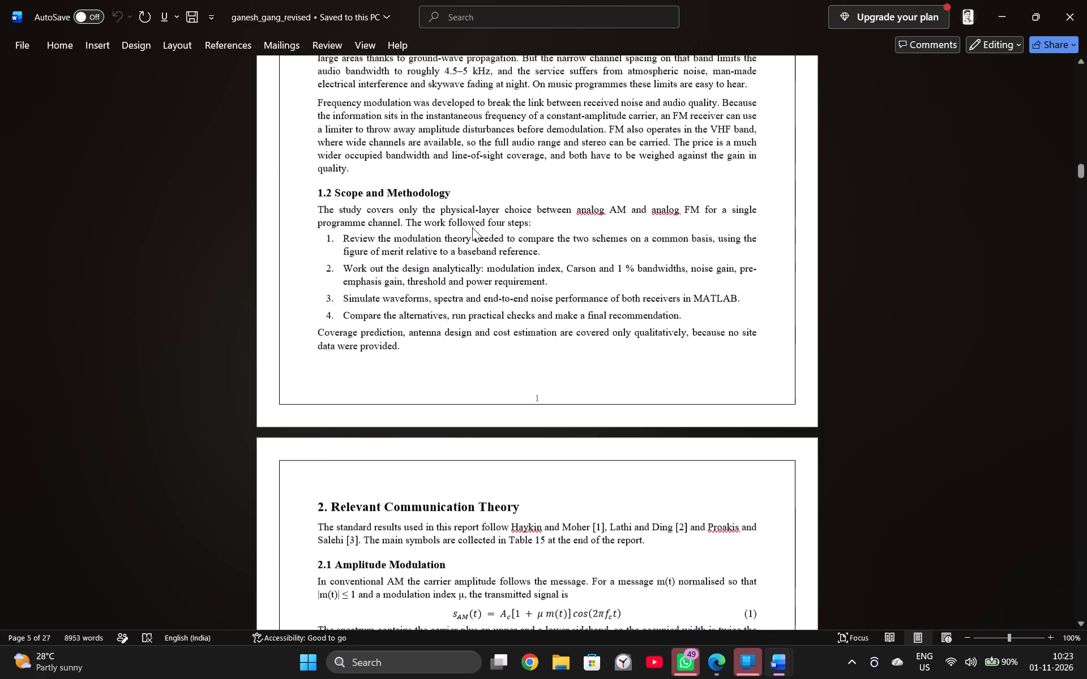
pyautogui.scroll(-5, 472, 227)
pyautogui.scroll(1, 472, 227)
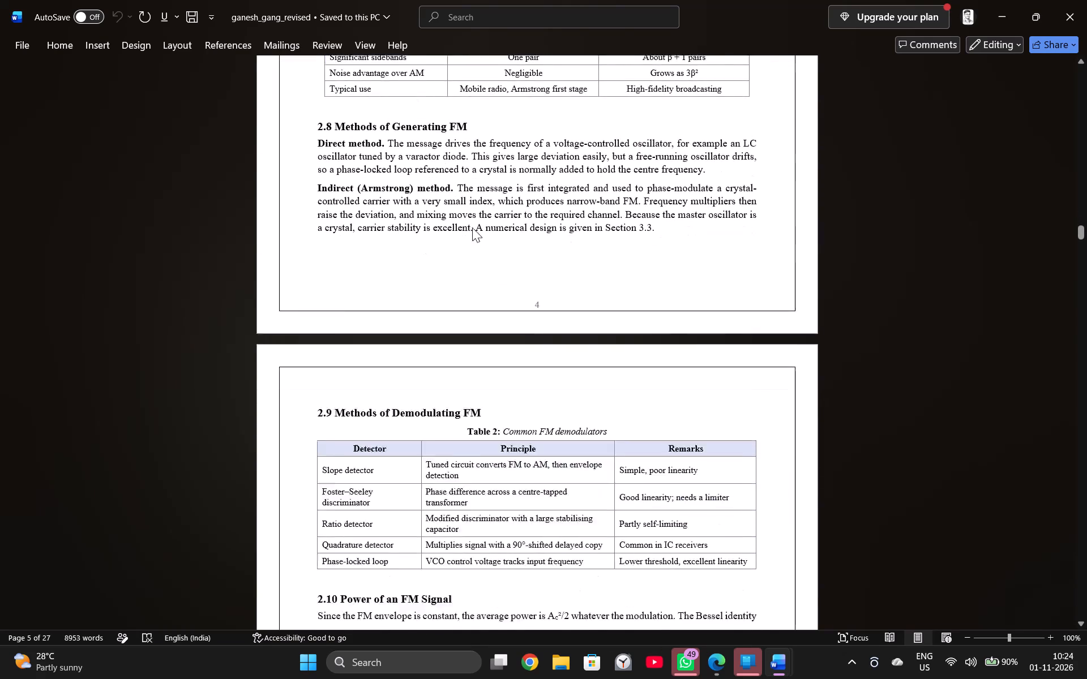
pyautogui.scroll(3, 472, 227)
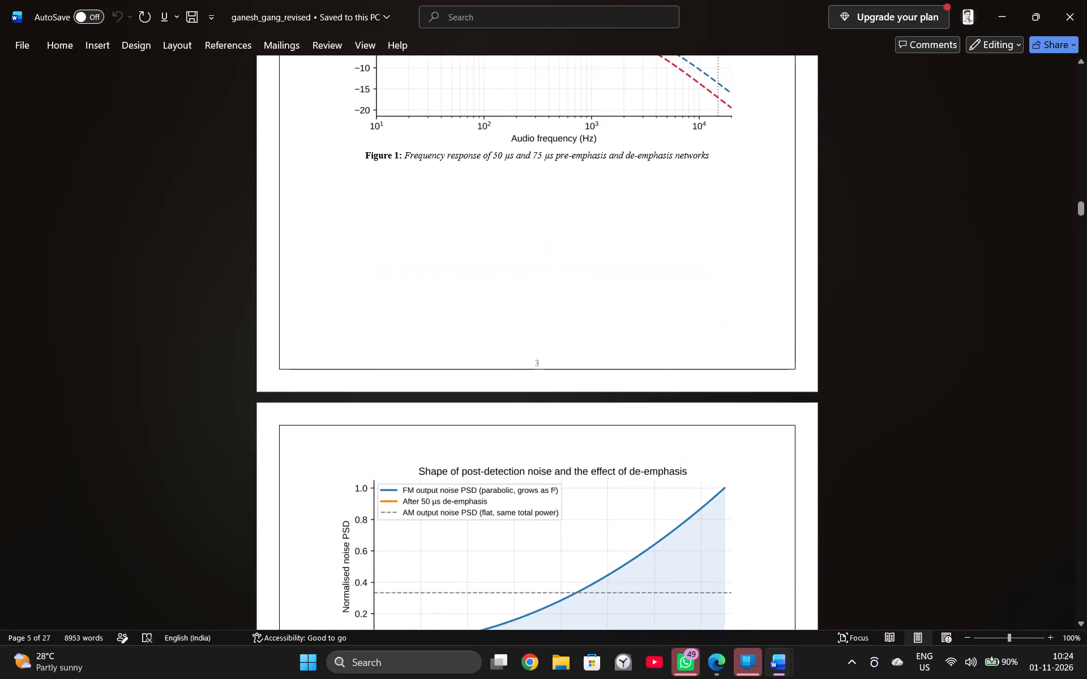
pyautogui.scroll(2, 472, 227)
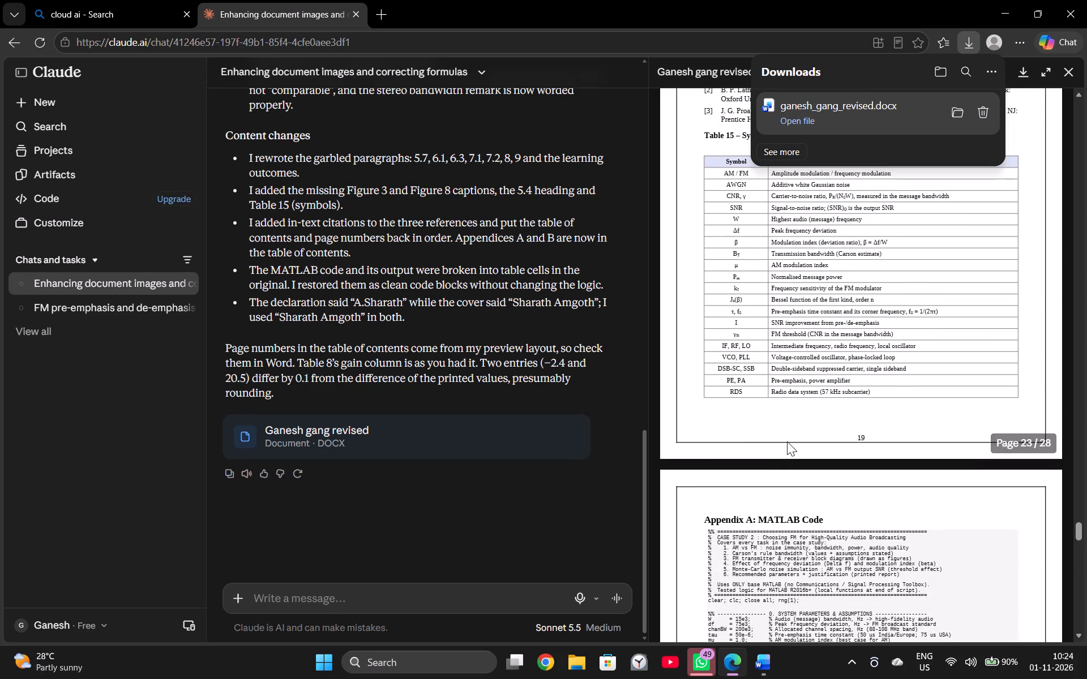
pyautogui.scroll(-1, 787, 441)
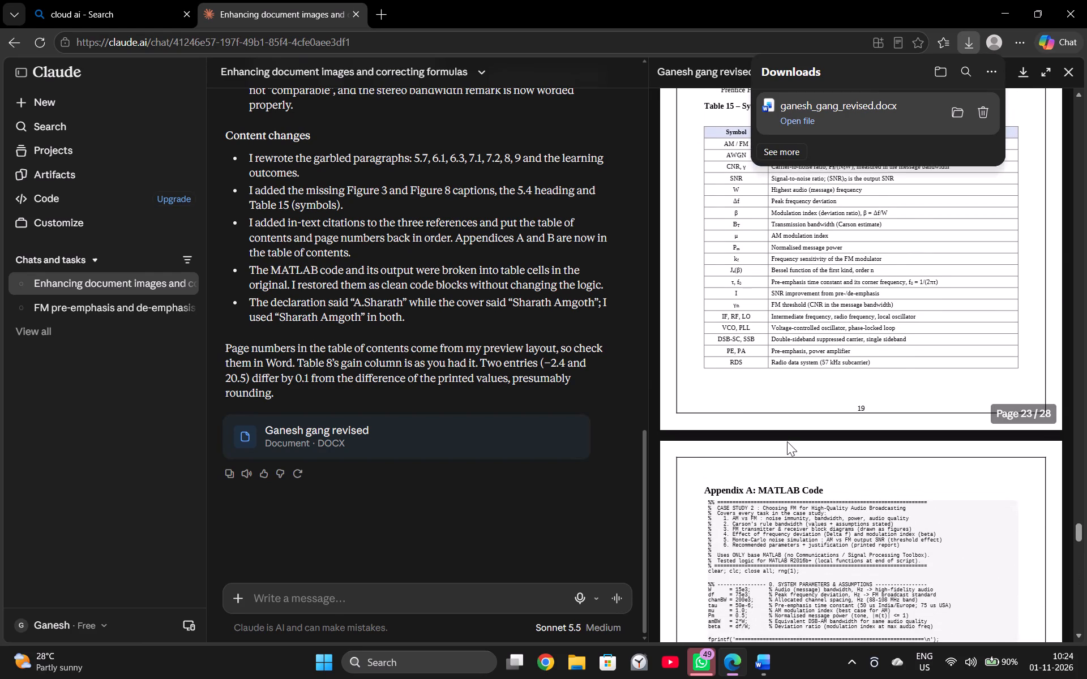
pyautogui.scroll(2, 787, 441)
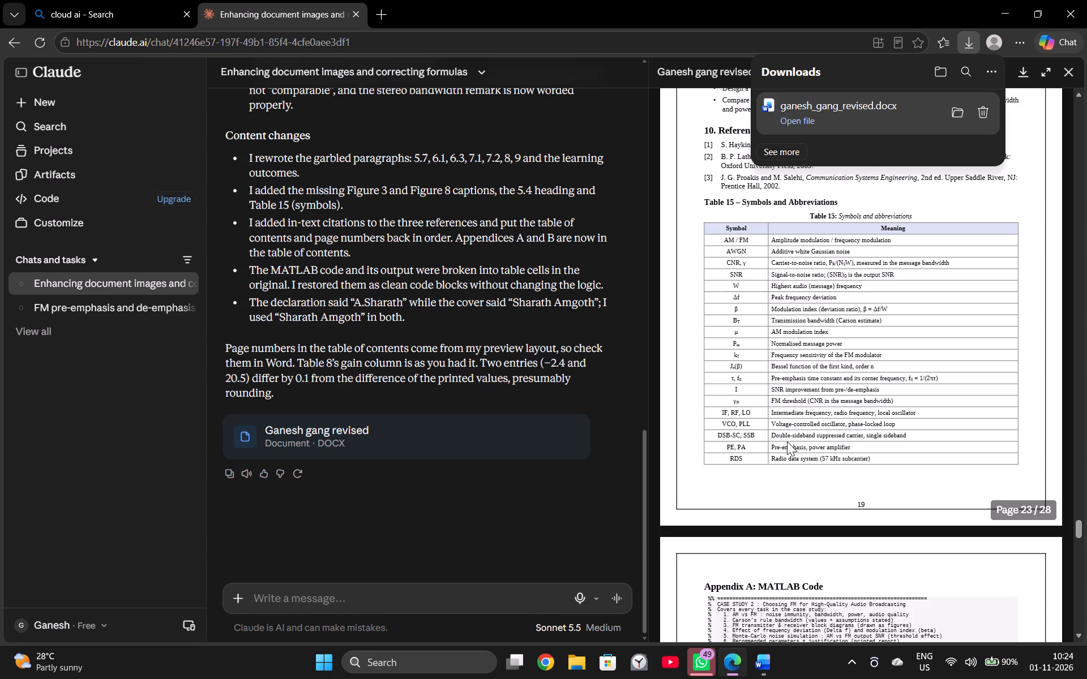
pyautogui.scroll(1, 787, 441)
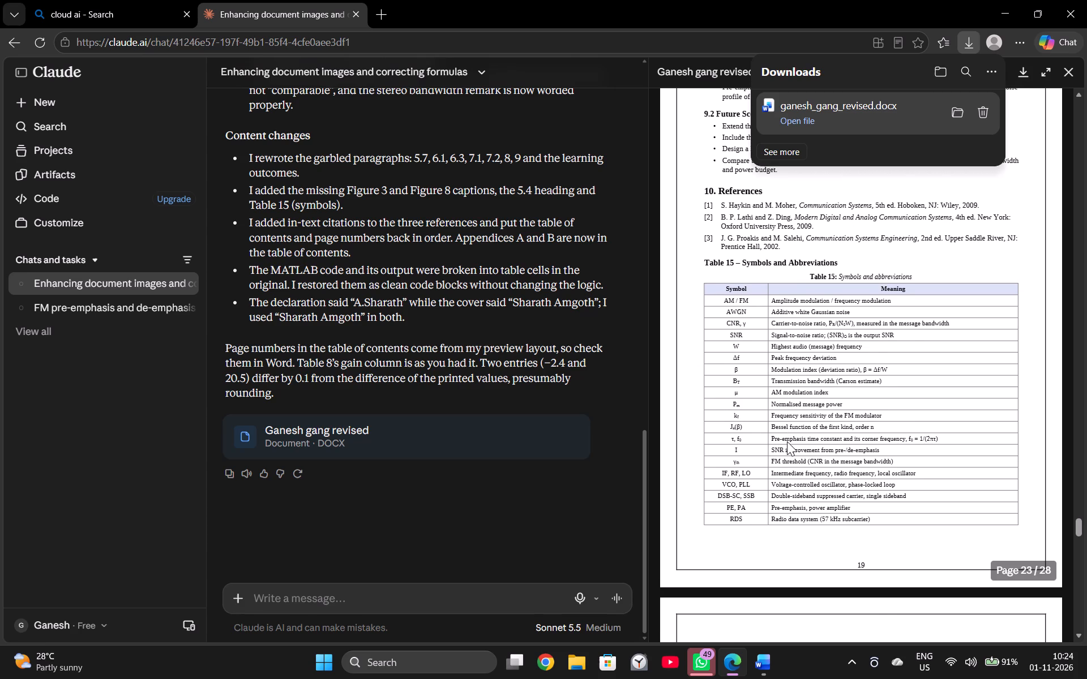
# Go back through the report preview from the MATLAB code, examining the Bessel coefficient figure, pre-emphasis network design and acknowledgement page.
pyautogui.scroll(-14, 787, 441)
pyautogui.scroll(5, 787, 441)
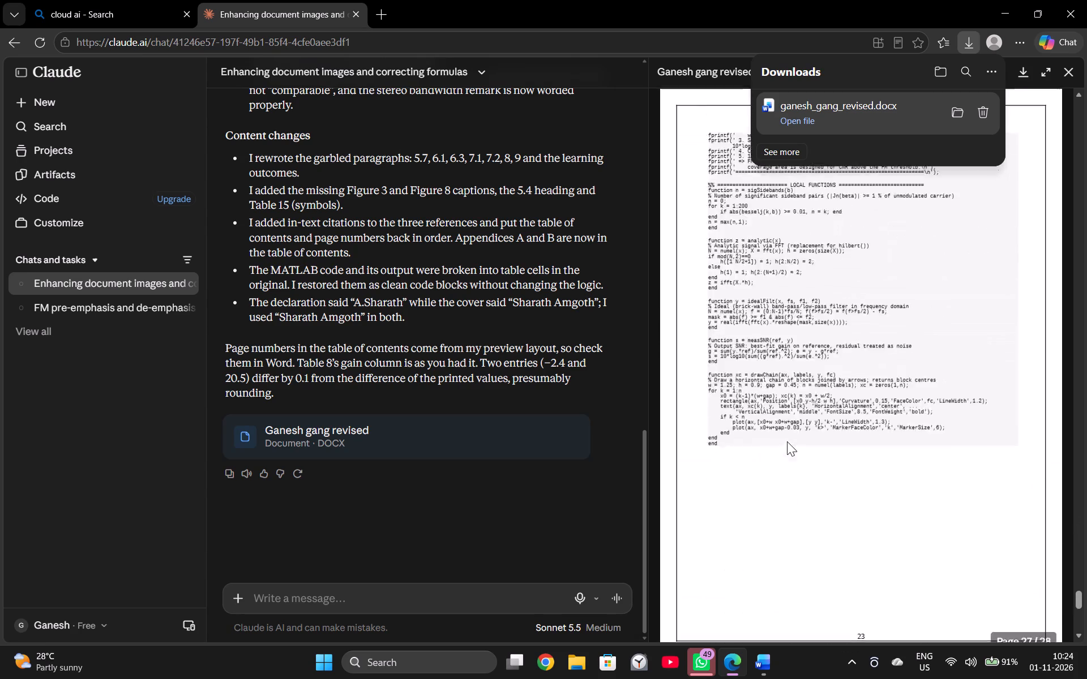
pyautogui.scroll(10, 787, 441)
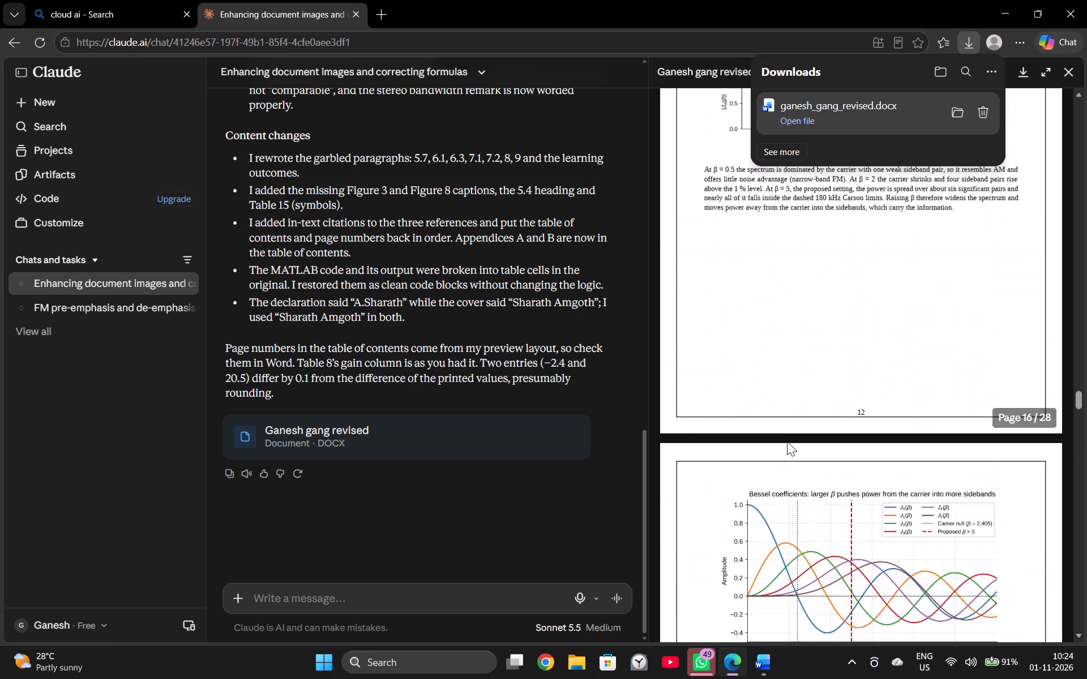
pyautogui.scroll(8, 787, 441)
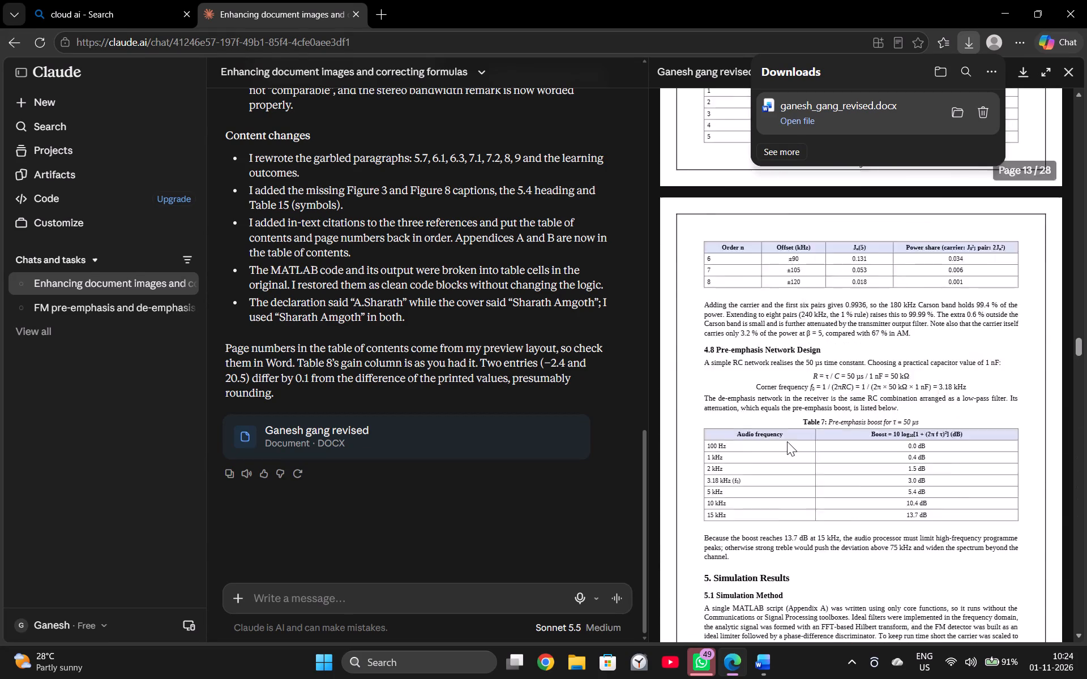
pyautogui.scroll(3, 787, 441)
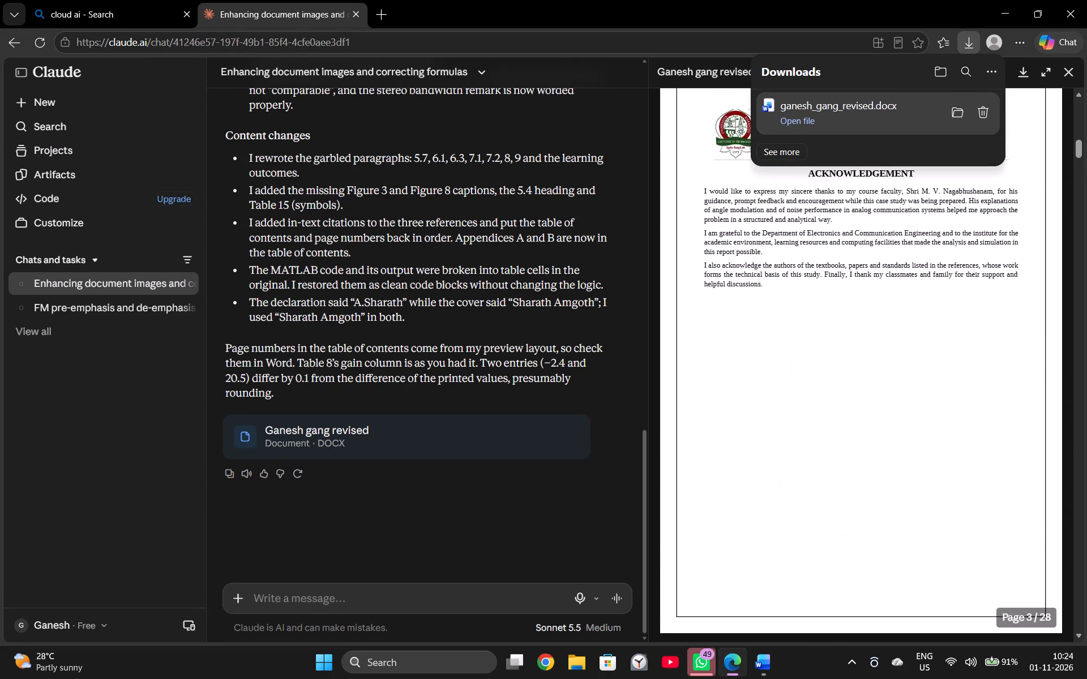
# Try to close the auto-recovered ADC report's Word window, leaving ganesh_gang_revised open.
pyautogui.click(762, 664)
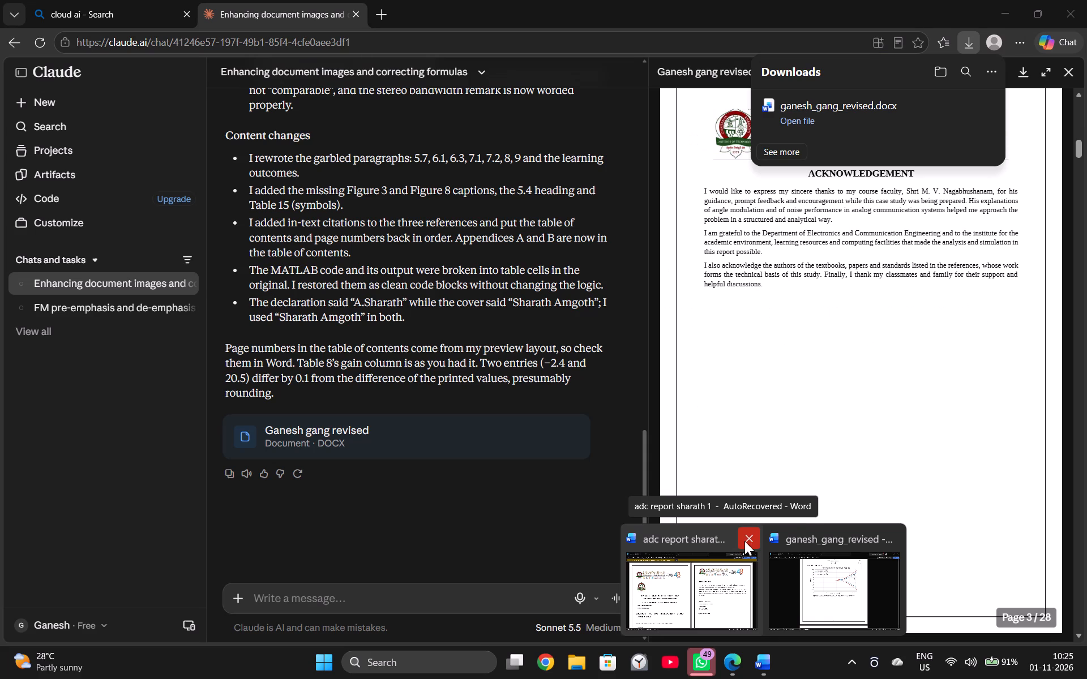
pyautogui.click(744, 541)
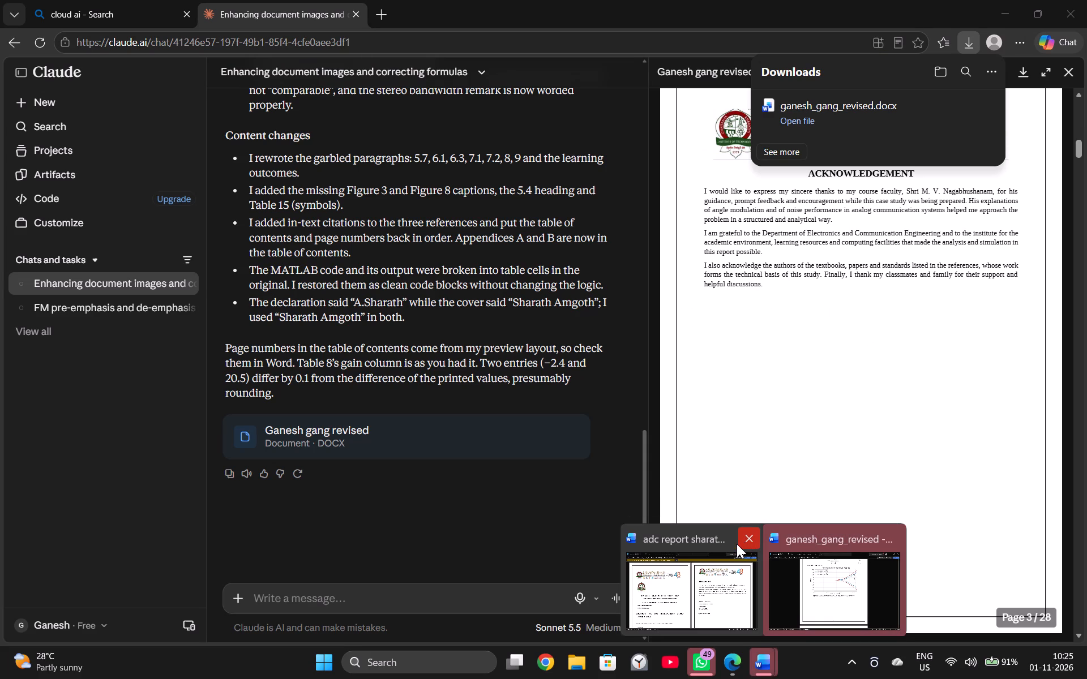
pyautogui.click(744, 539)
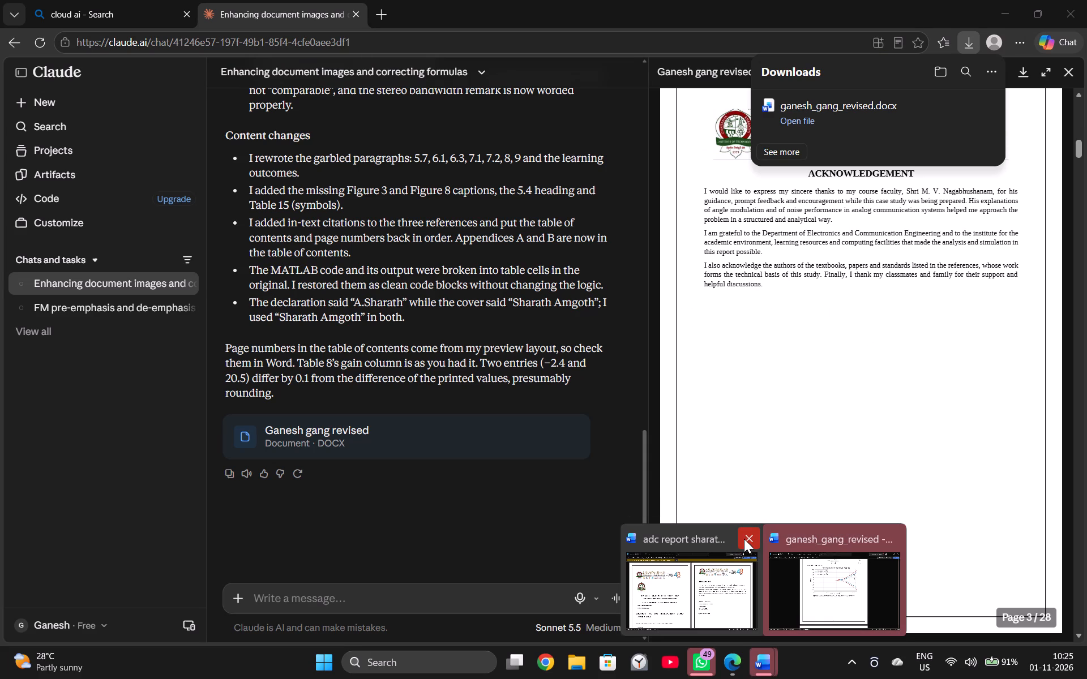
# Close the auto-recovered "adc report sharath 1" Word document without saving its changes.
pyautogui.tripleClick(744, 539)
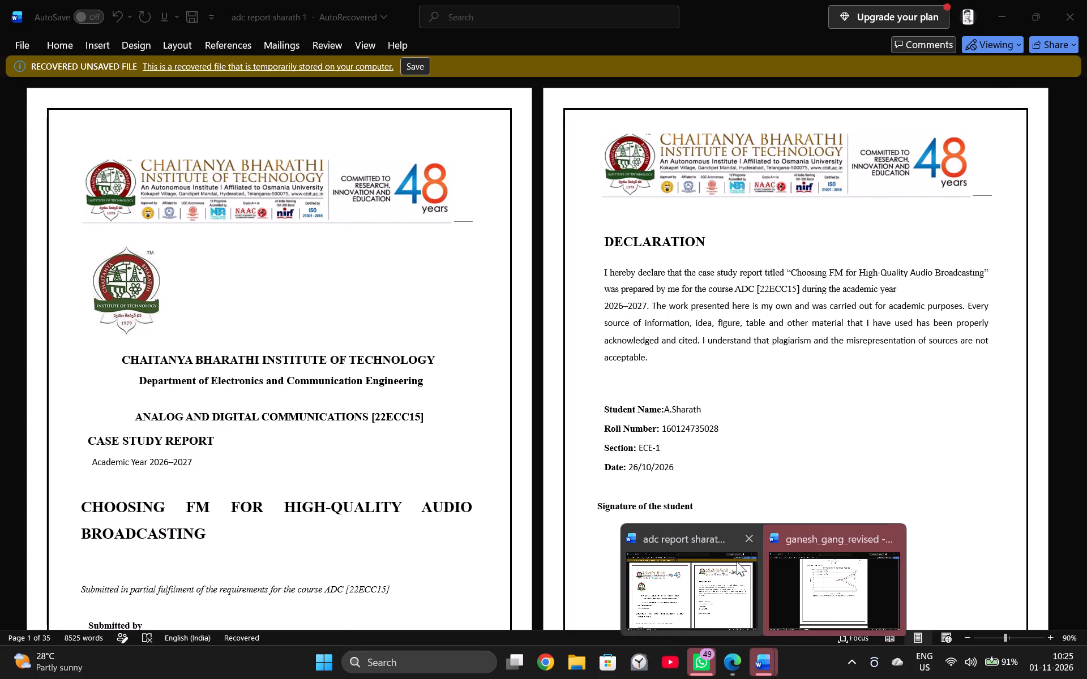
pyautogui.click(747, 529)
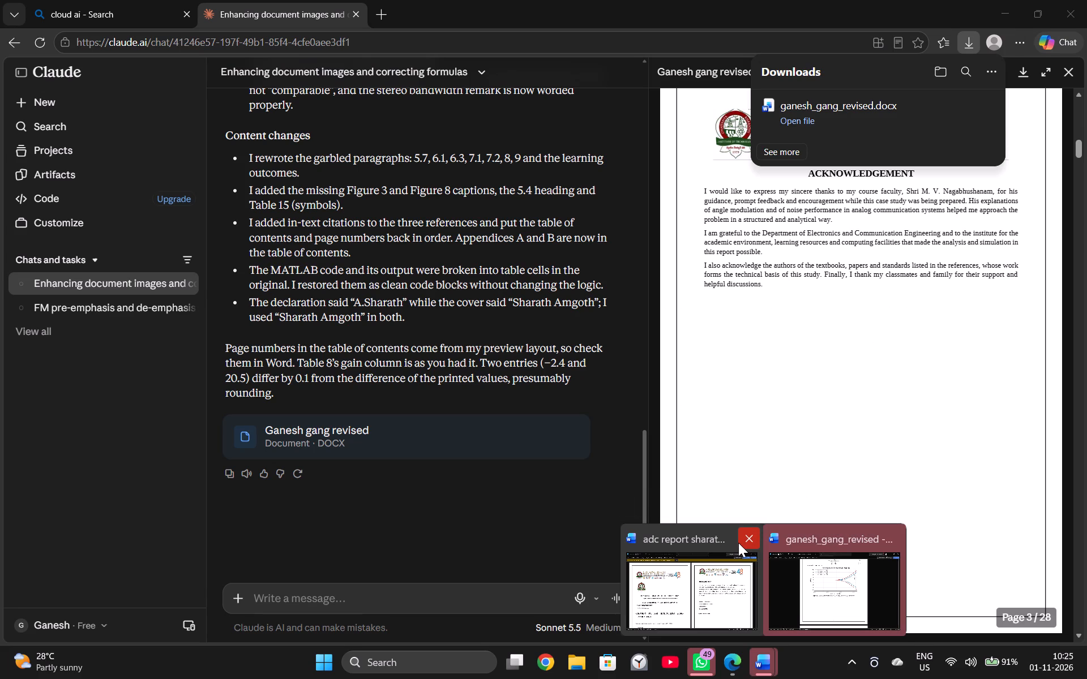
pyautogui.tripleClick(740, 536)
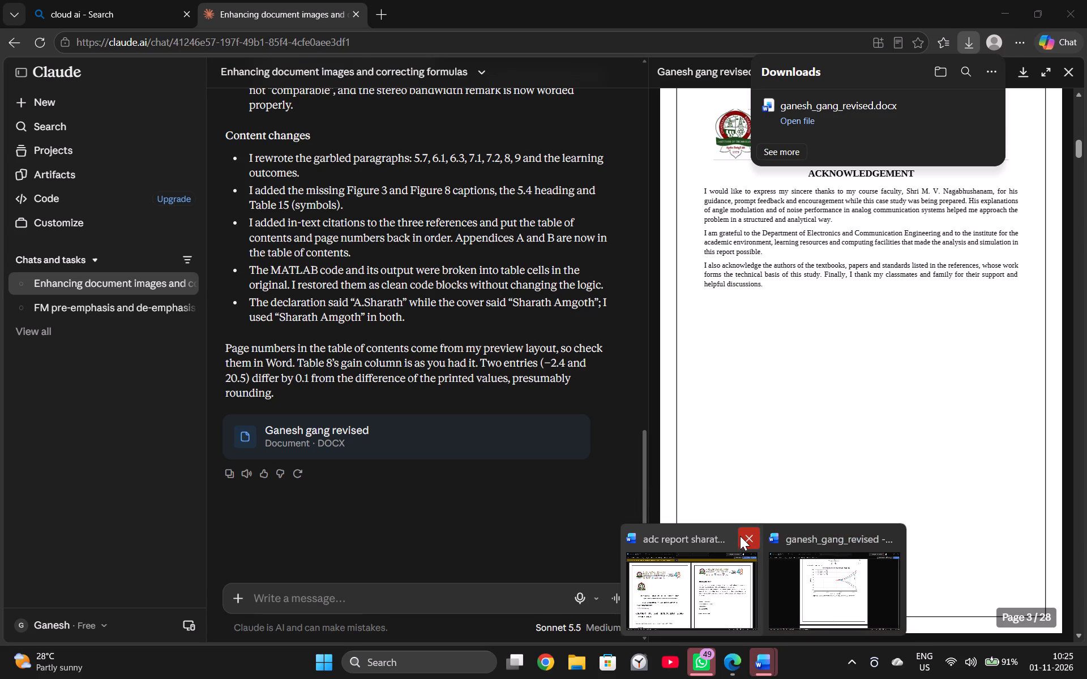
pyautogui.click(740, 536)
pyautogui.click(818, 568)
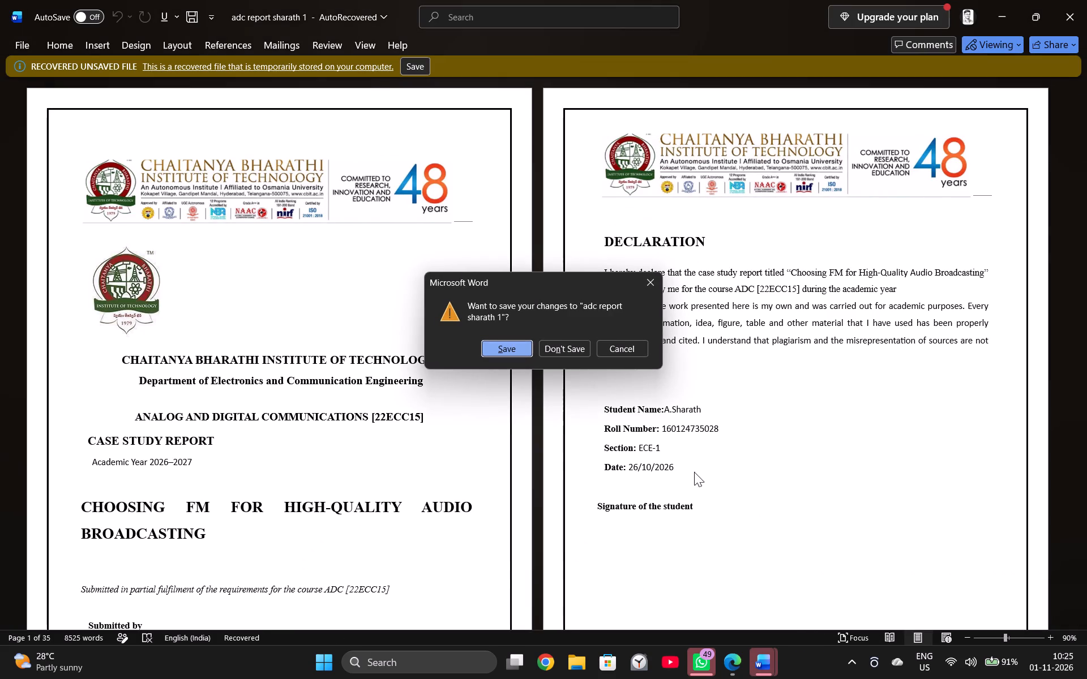
pyautogui.click(575, 349)
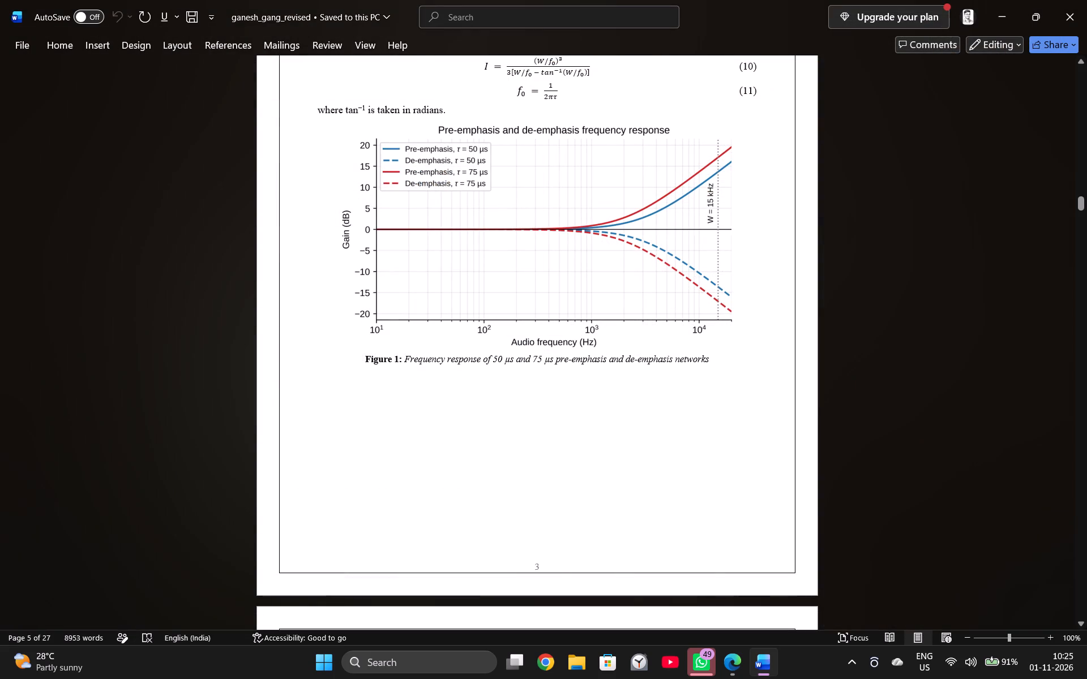
# Review the ganesh_gang_revised report in Word from its cover page onwards.
pyautogui.scroll(20, 614, 444)
pyautogui.scroll(4, 614, 444)
pyautogui.scroll(-2, 614, 444)
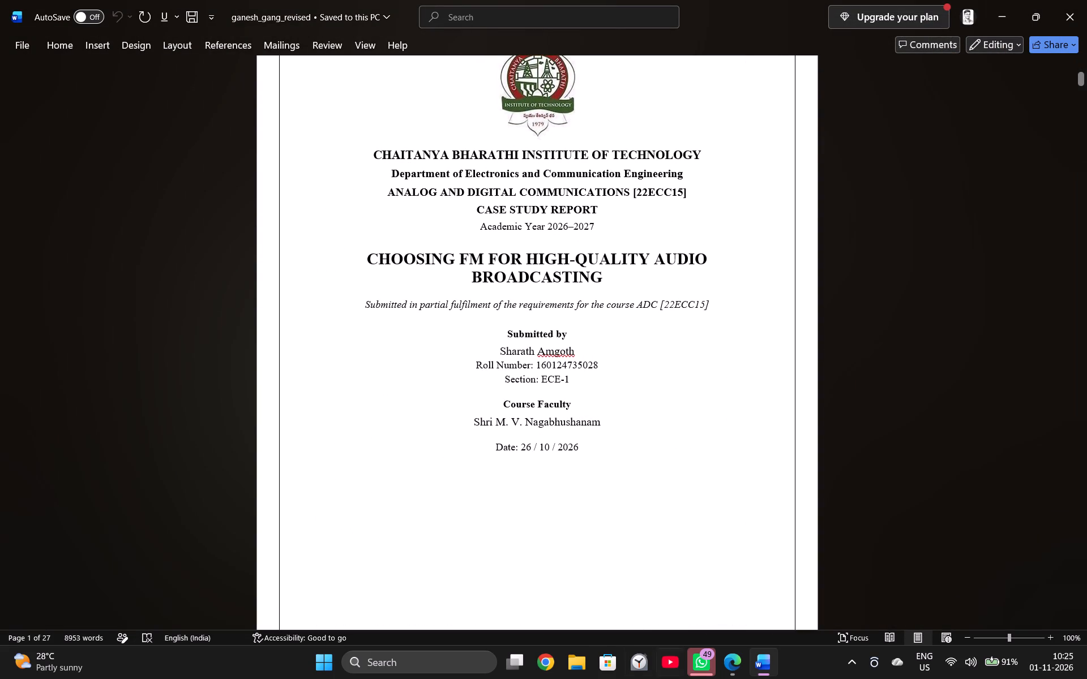
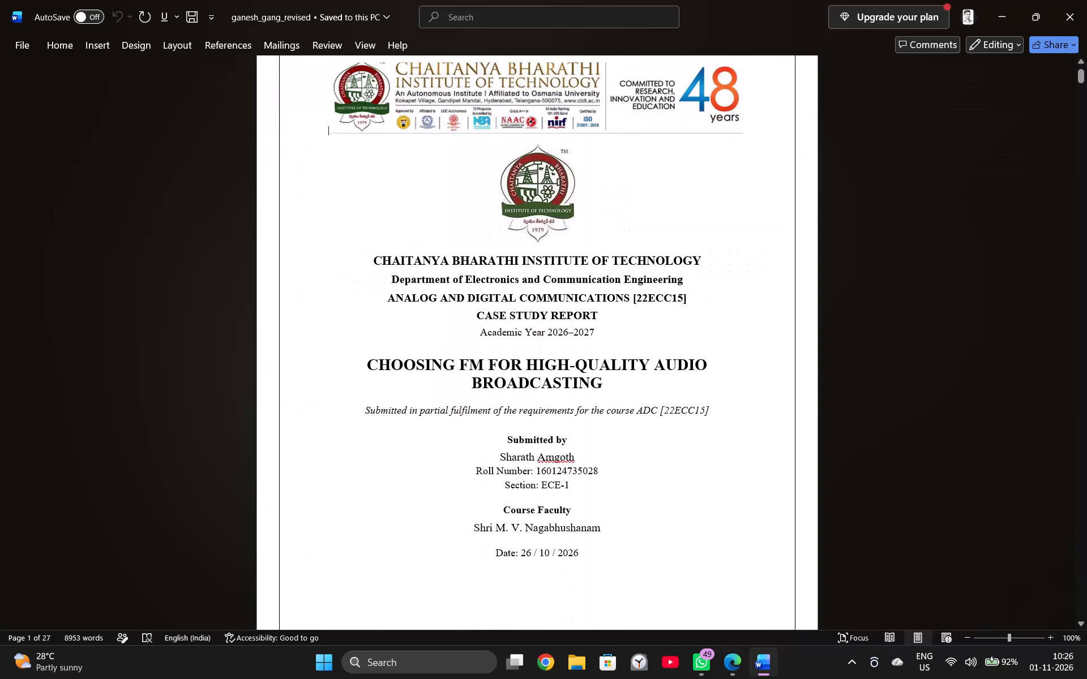
# Examine the revised report's front matter: title page, declaration, acknowledgement, table of contents, and lists of figures and tables.
pyautogui.scroll(-1, 524, 250)
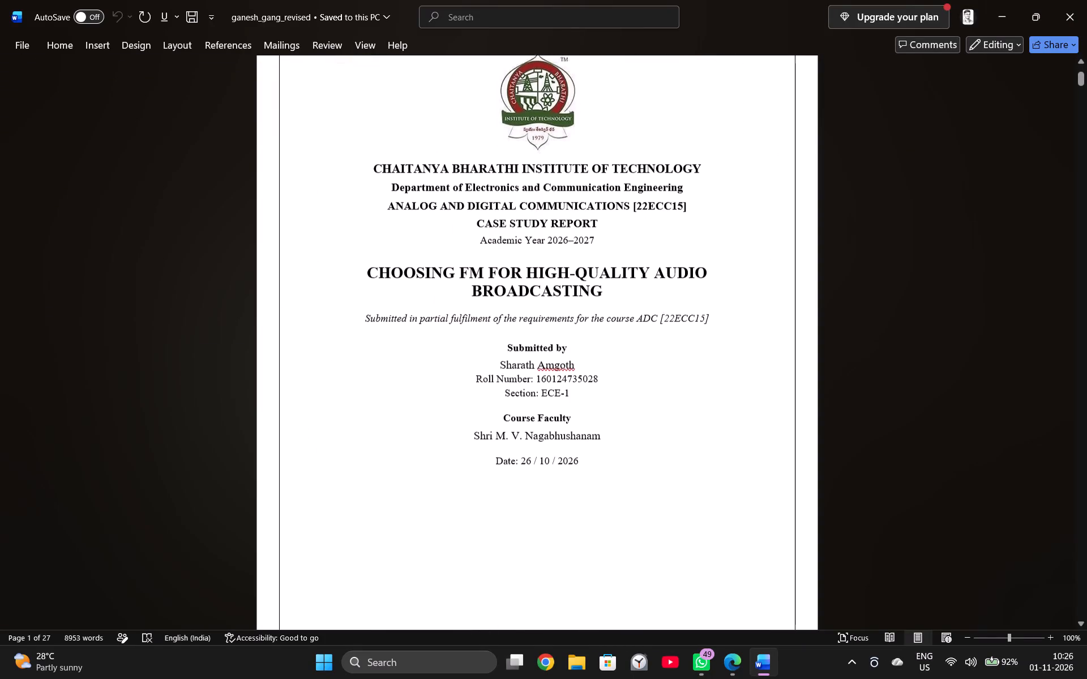
pyautogui.scroll(-1, 524, 250)
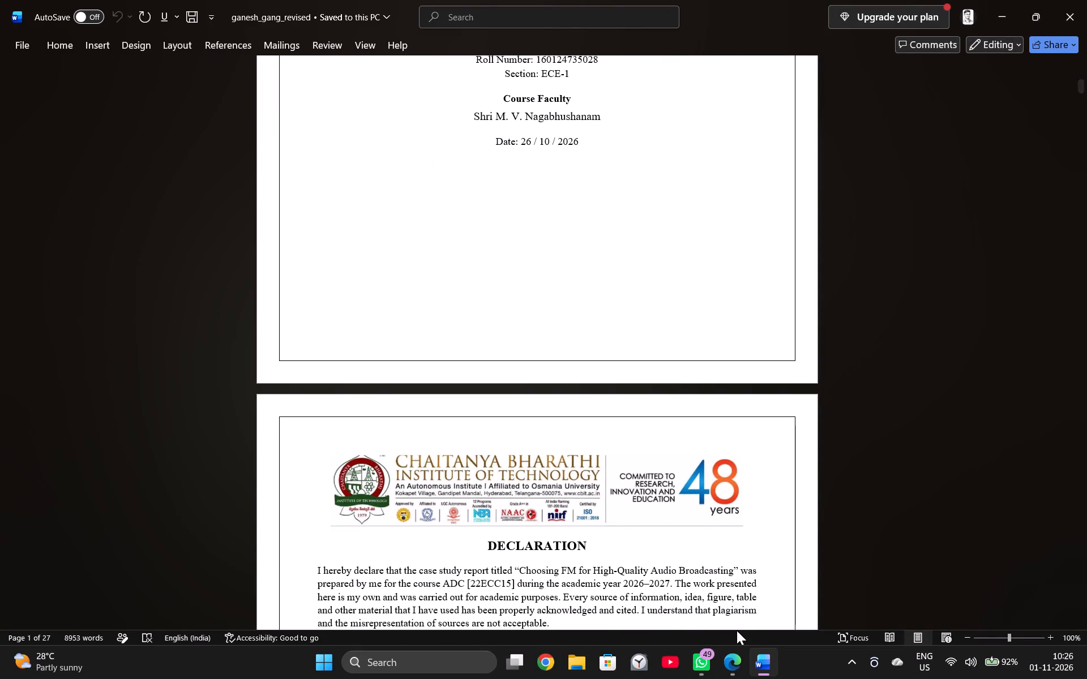
pyautogui.scroll(-2, 619, 453)
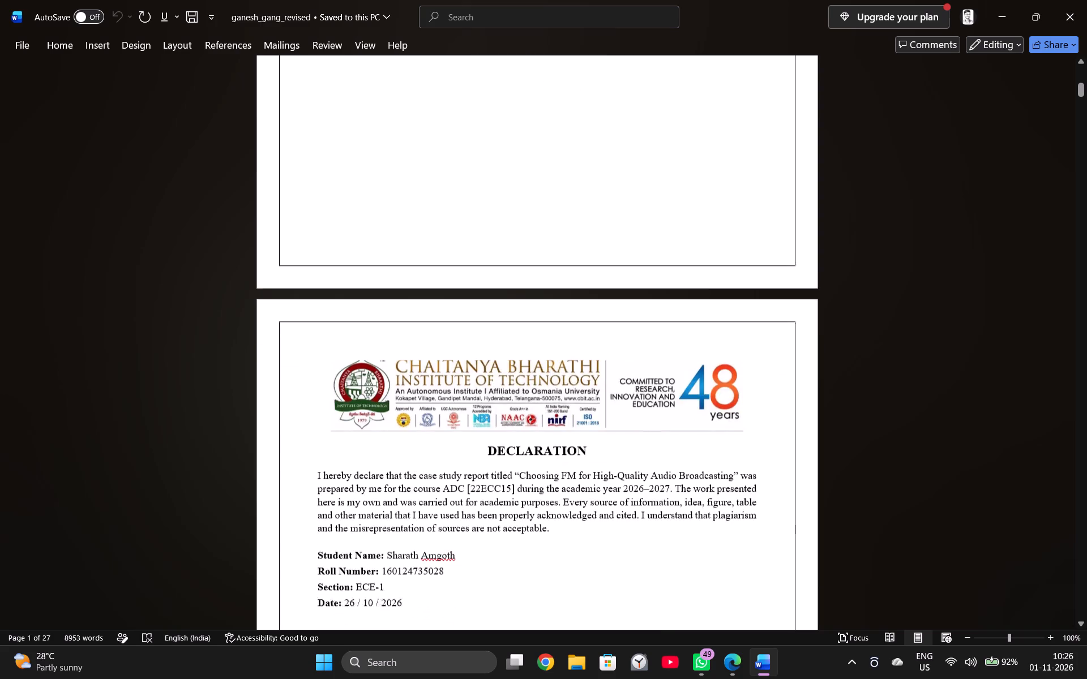
pyautogui.scroll(-6, 619, 453)
pyautogui.scroll(1, 619, 453)
pyautogui.scroll(-1, 619, 453)
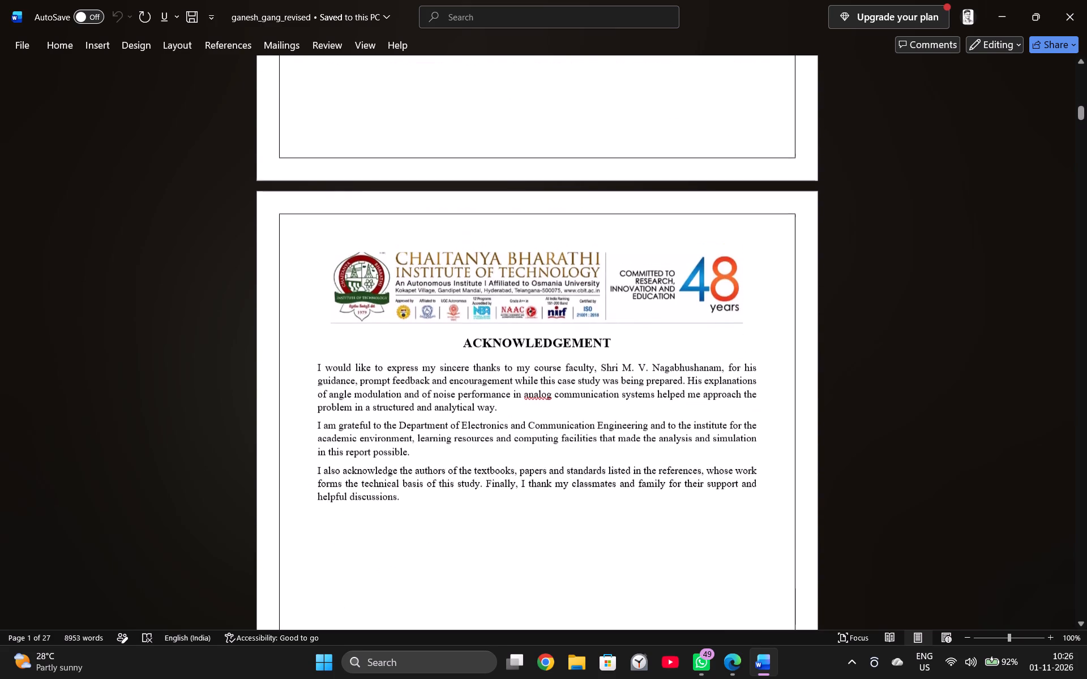
pyautogui.scroll(-3, 619, 453)
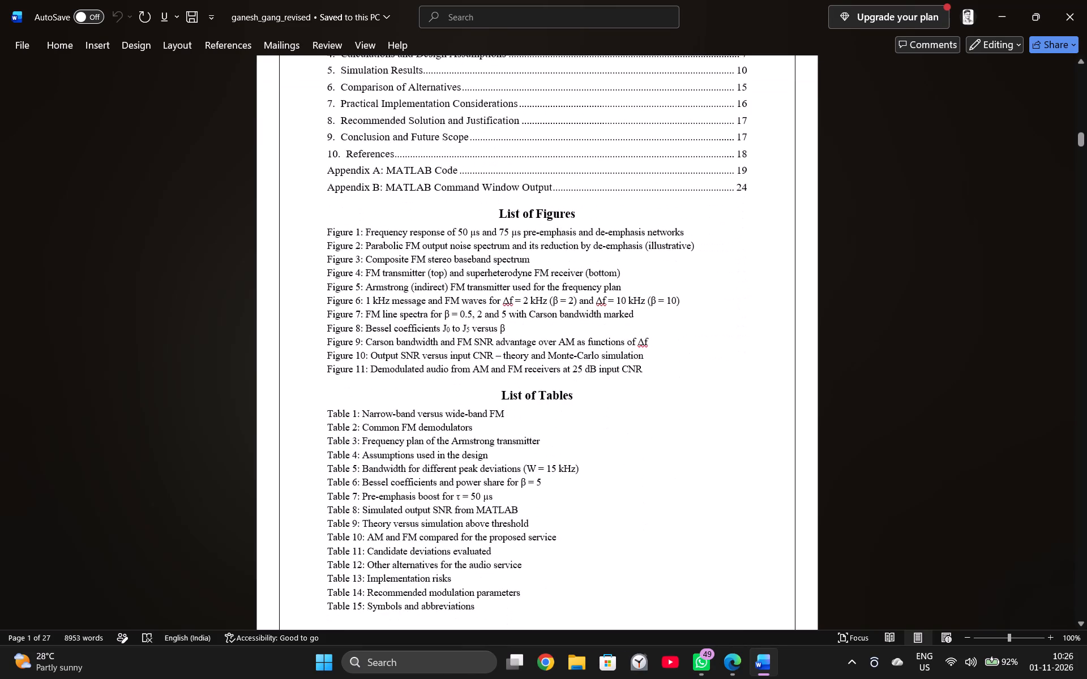
pyautogui.scroll(3, 619, 453)
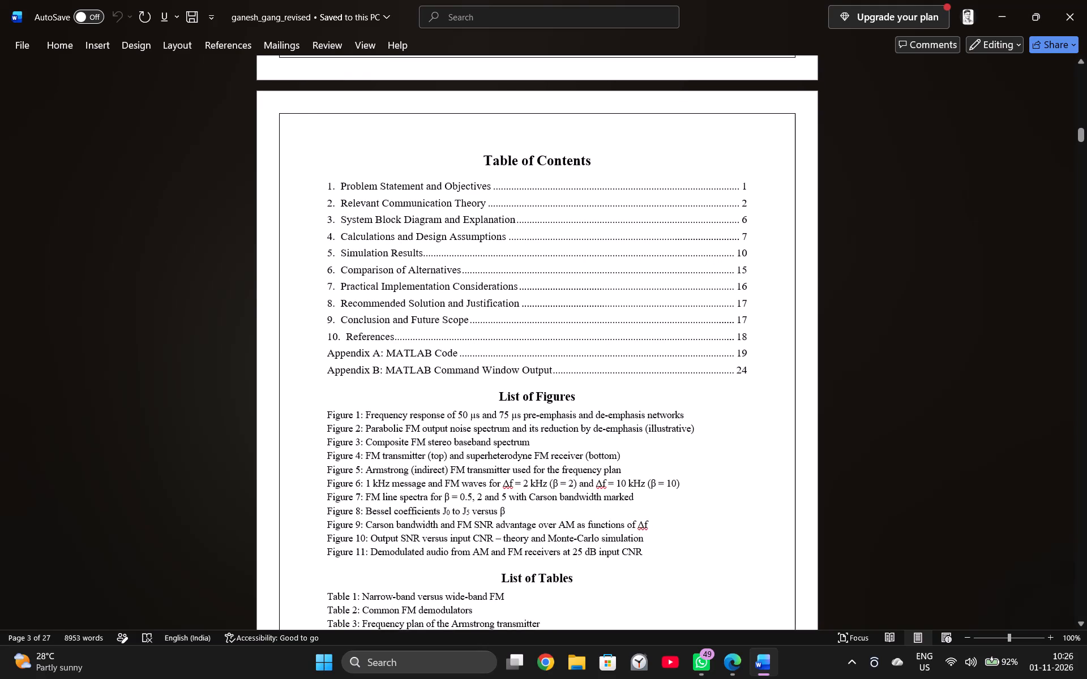
# Read through ganesh_gang_revised from the table of contents to the FM stereo multiplex section, examining the objectives, theory equations and Figures 1 to 3.
pyautogui.scroll(-3, 619, 453)
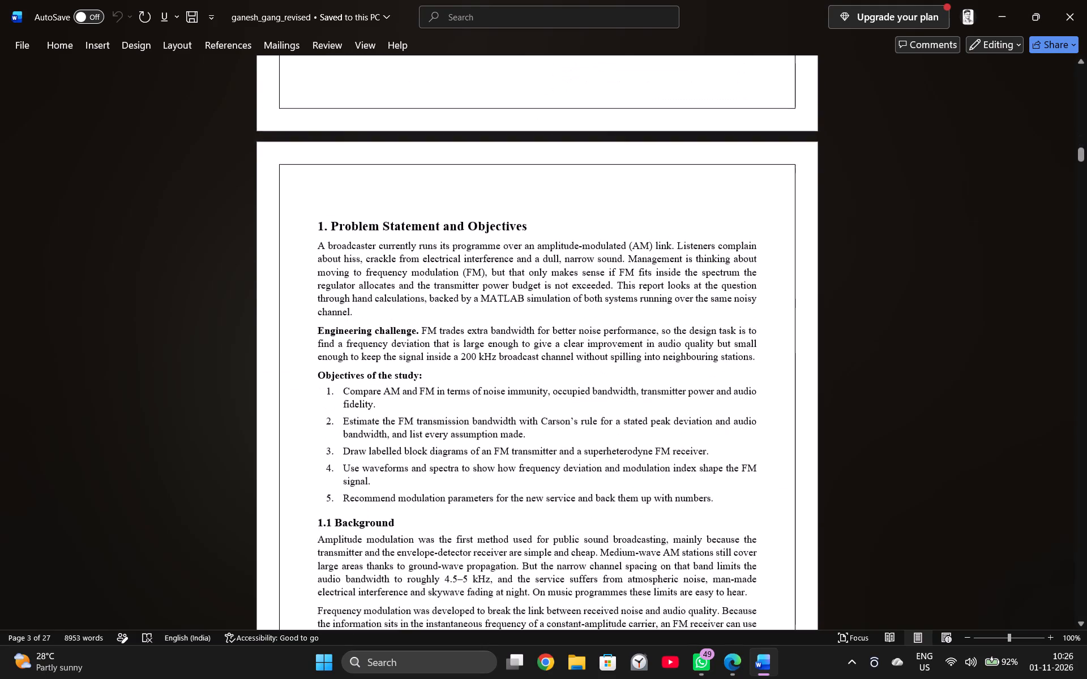
pyautogui.scroll(-1, 619, 453)
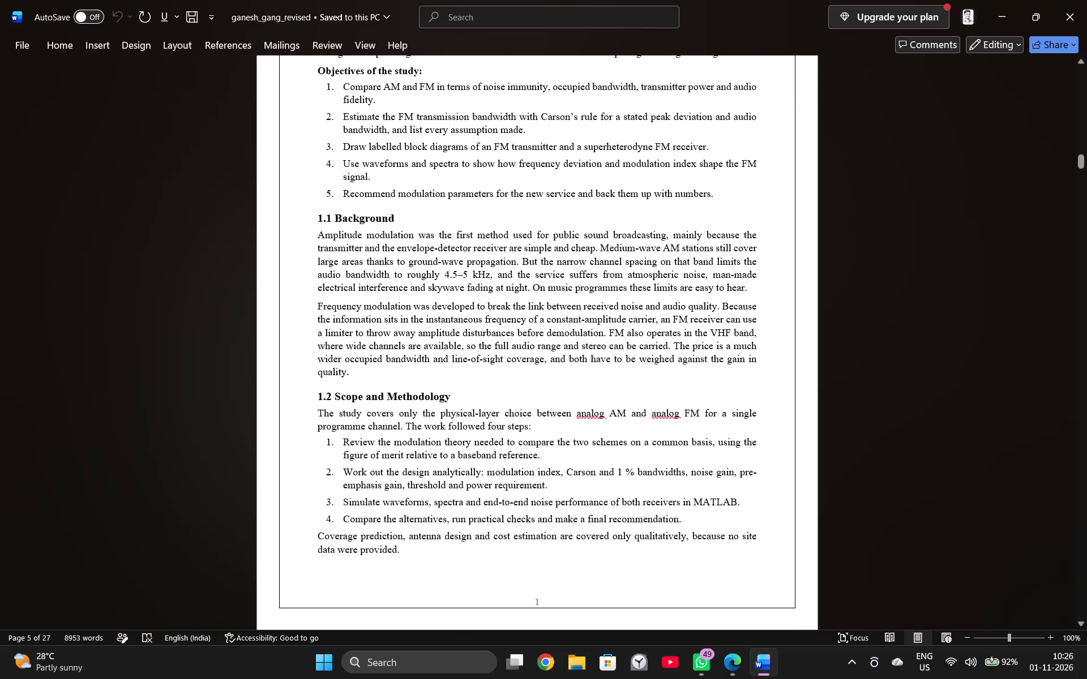
pyautogui.scroll(-5, 619, 453)
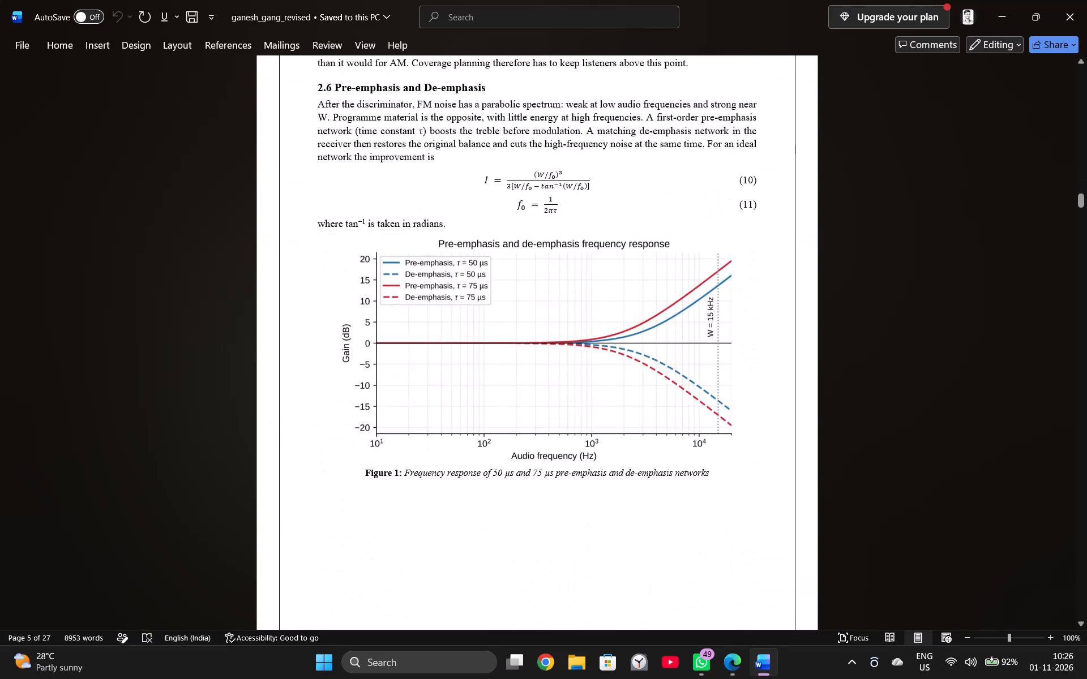
pyautogui.scroll(-2, 619, 453)
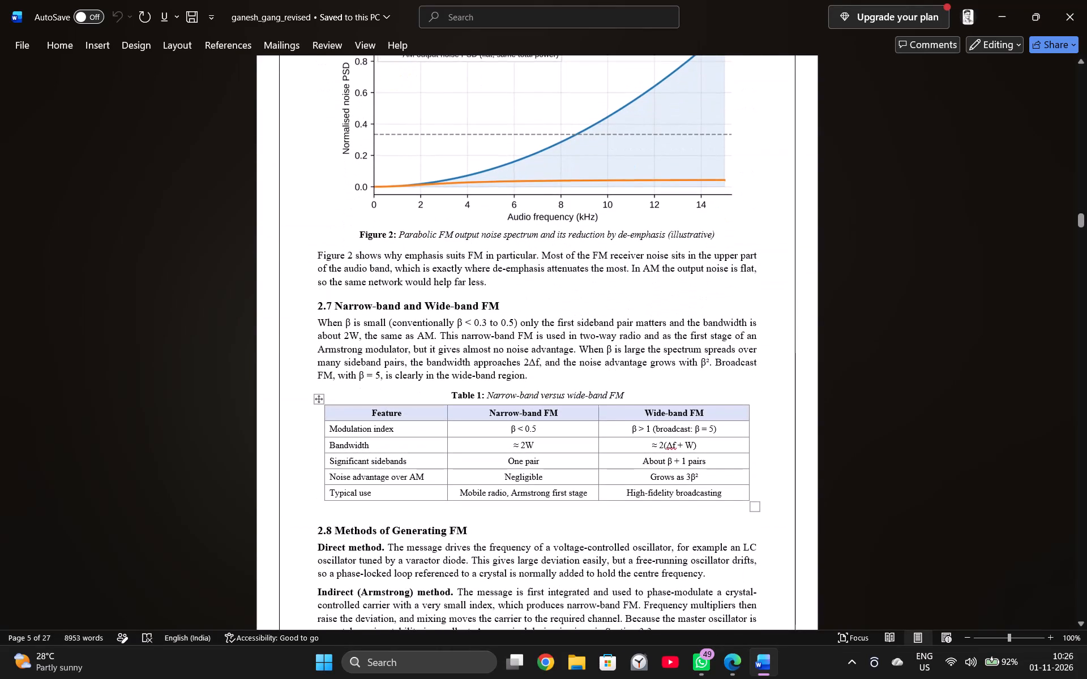
pyautogui.scroll(1, 619, 453)
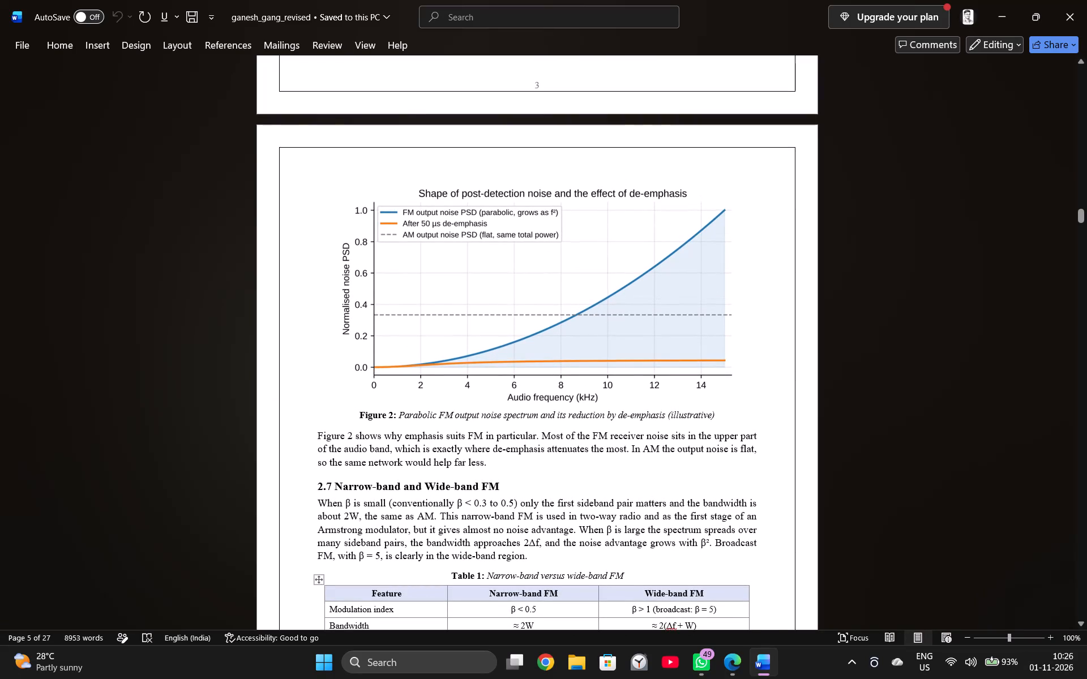
pyautogui.scroll(-2, 619, 453)
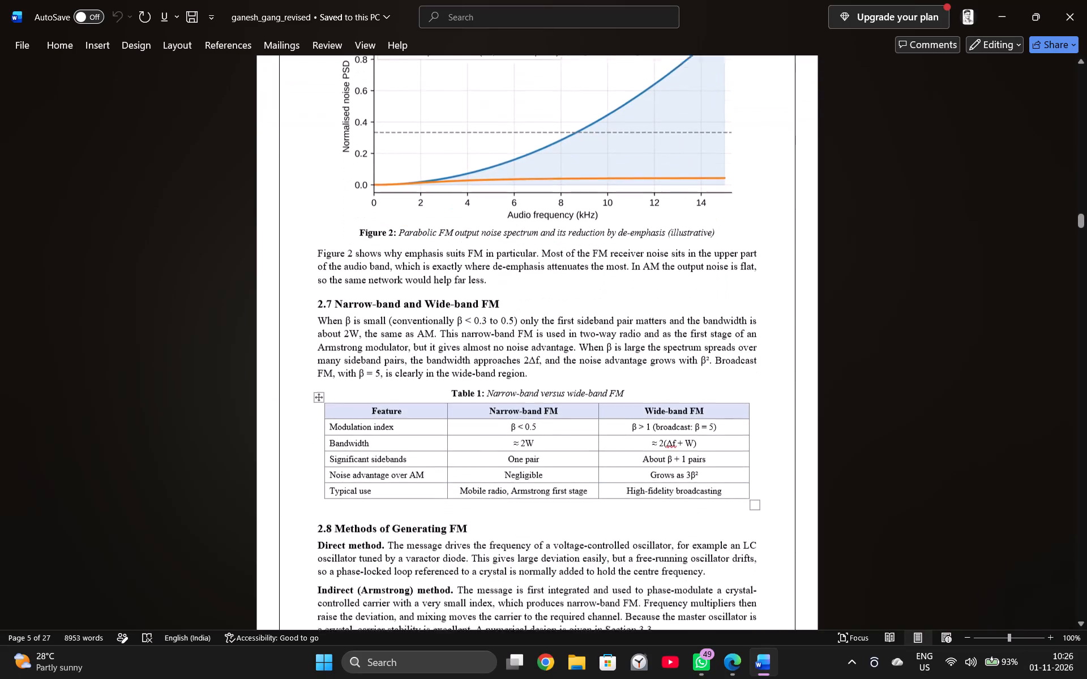
pyautogui.scroll(-3, 619, 453)
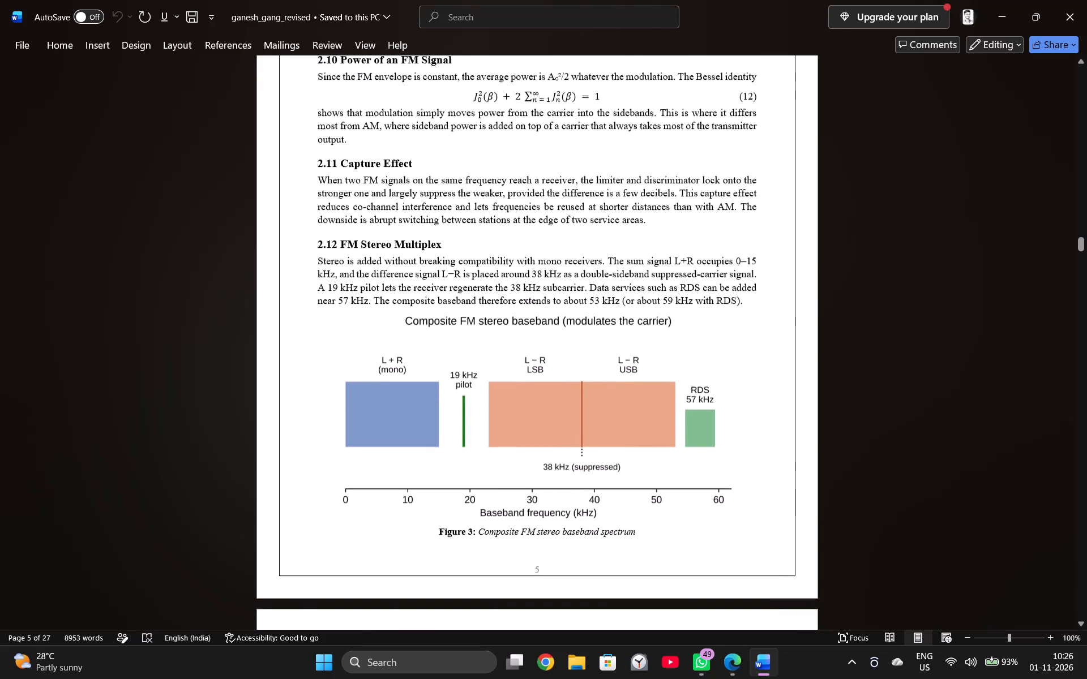
# Examine the system block diagrams, the Armstrong and receiver frequency plans, and the calculations up to the sideband power table.
pyautogui.scroll(-4, 619, 453)
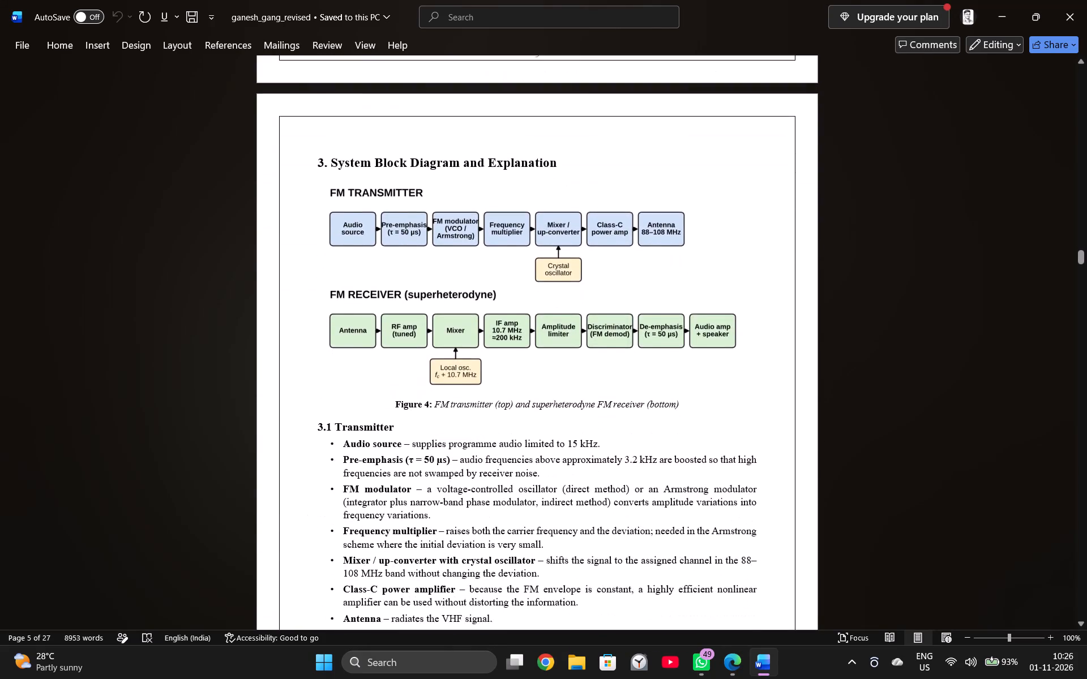
pyautogui.scroll(-3, 619, 453)
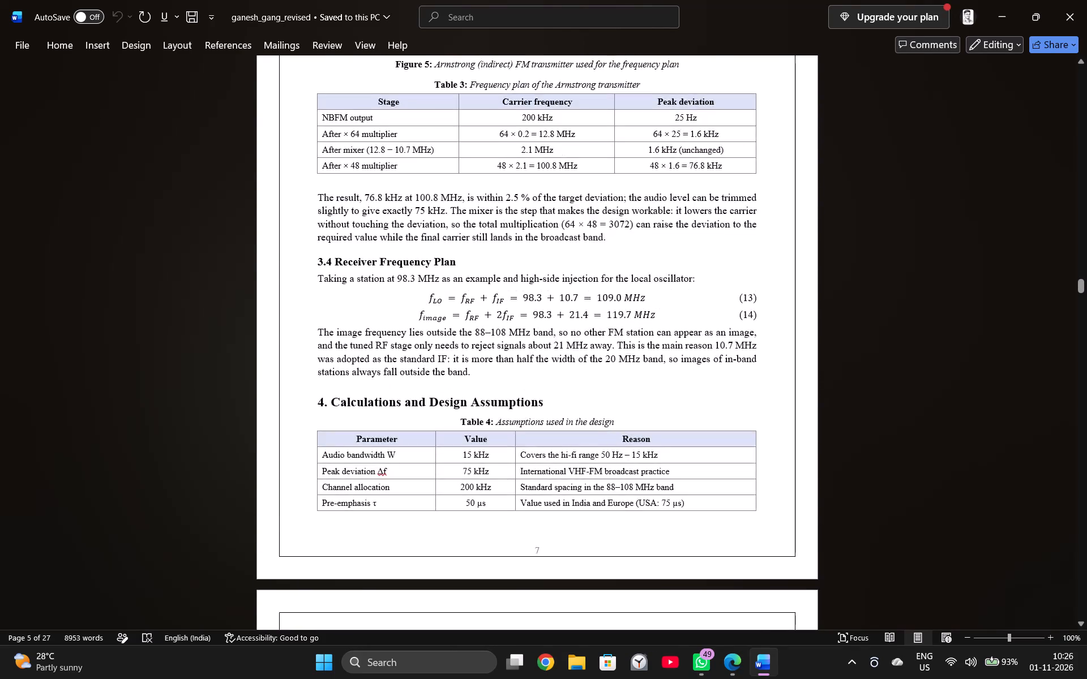
pyautogui.scroll(-4, 619, 453)
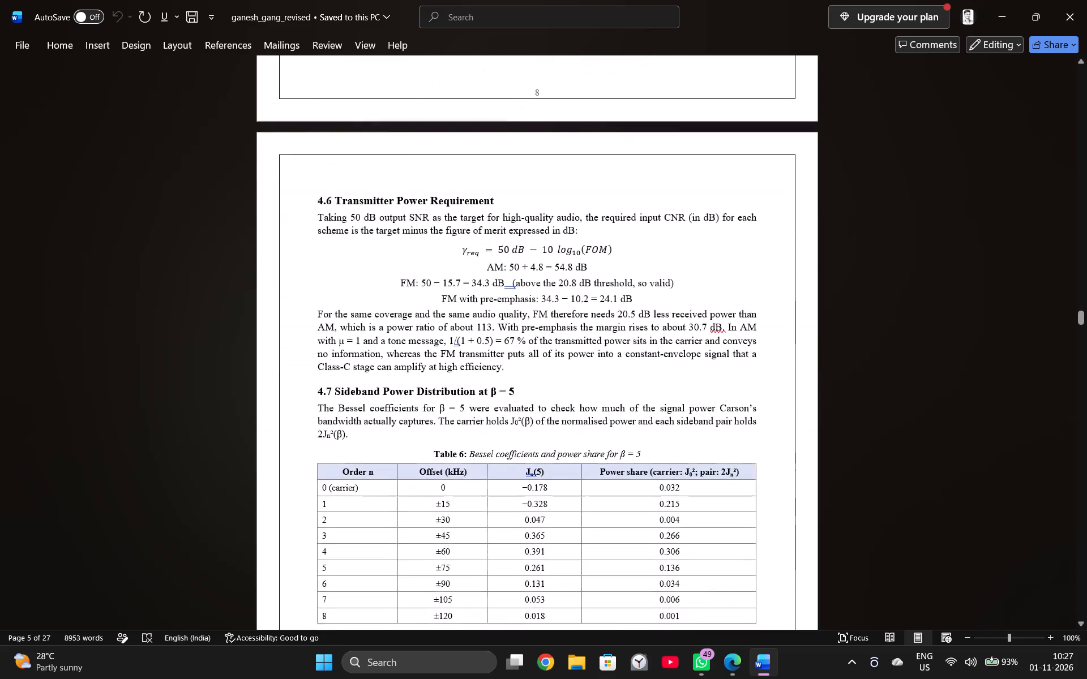
# Examine the simulation results section, including the Bessel coefficient, bandwidth trade-off and demodulated audio figures and the theory-versus-simulation table.
pyautogui.scroll(-4, 619, 453)
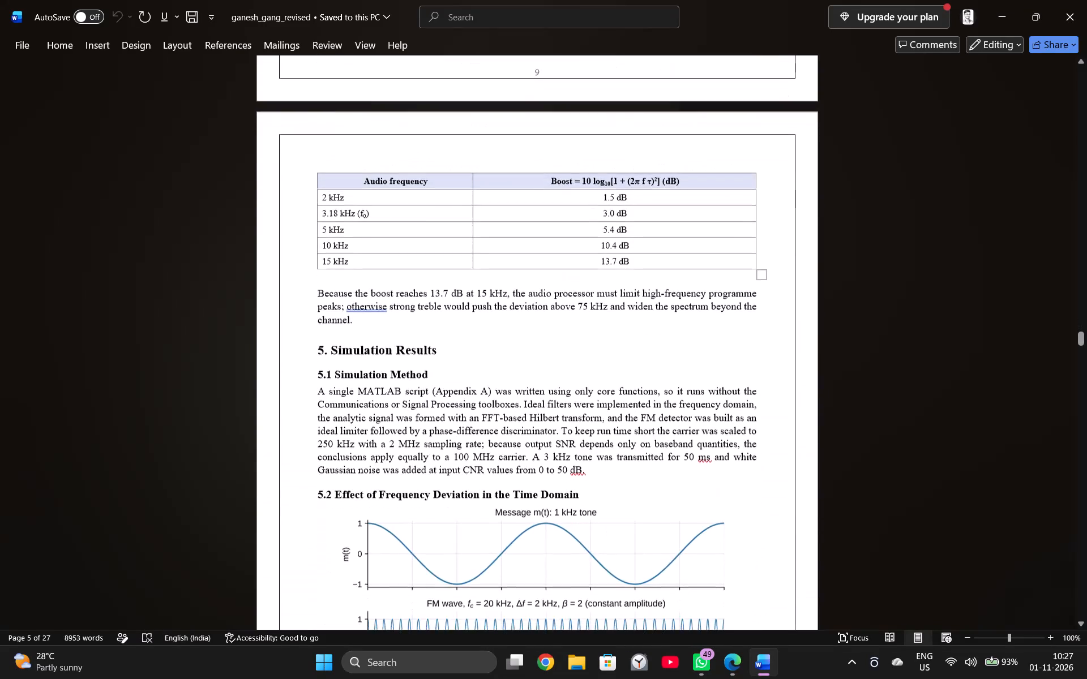
pyautogui.scroll(-1, 619, 453)
pyautogui.scroll(2, 619, 453)
pyautogui.scroll(-1, 619, 453)
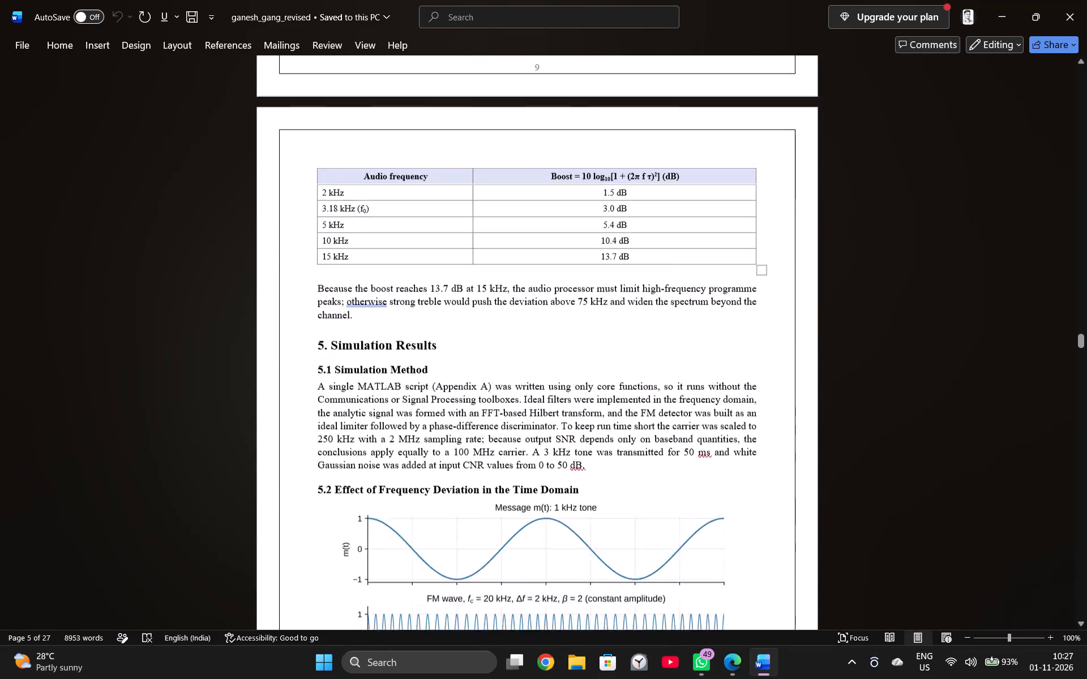
pyautogui.scroll(-3, 619, 453)
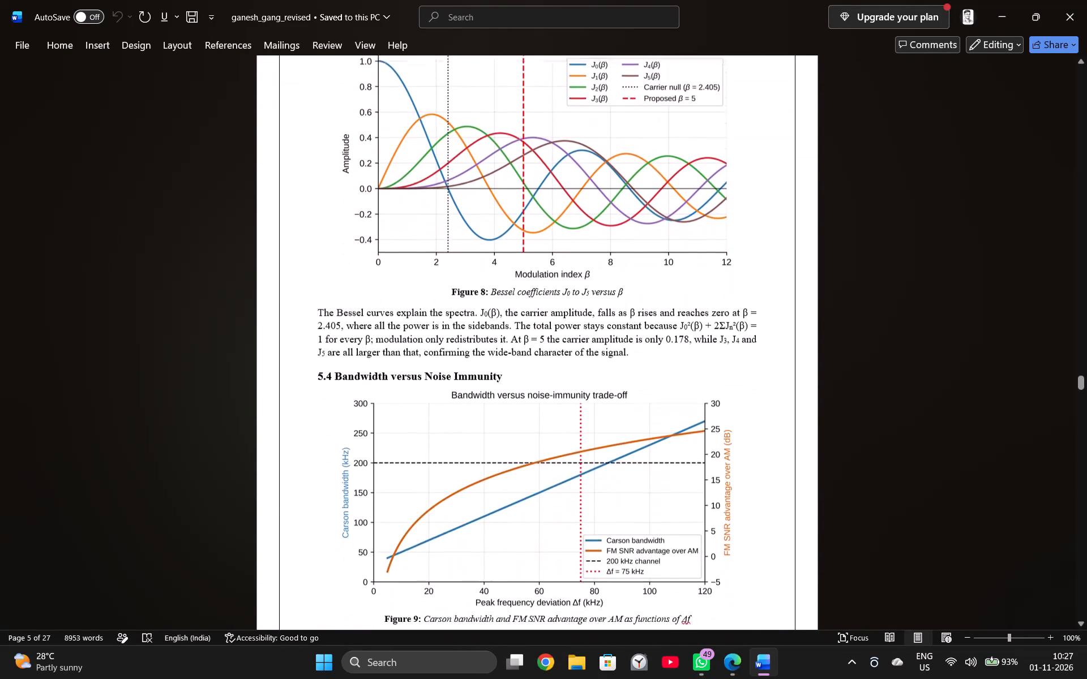
pyautogui.scroll(-4, 619, 453)
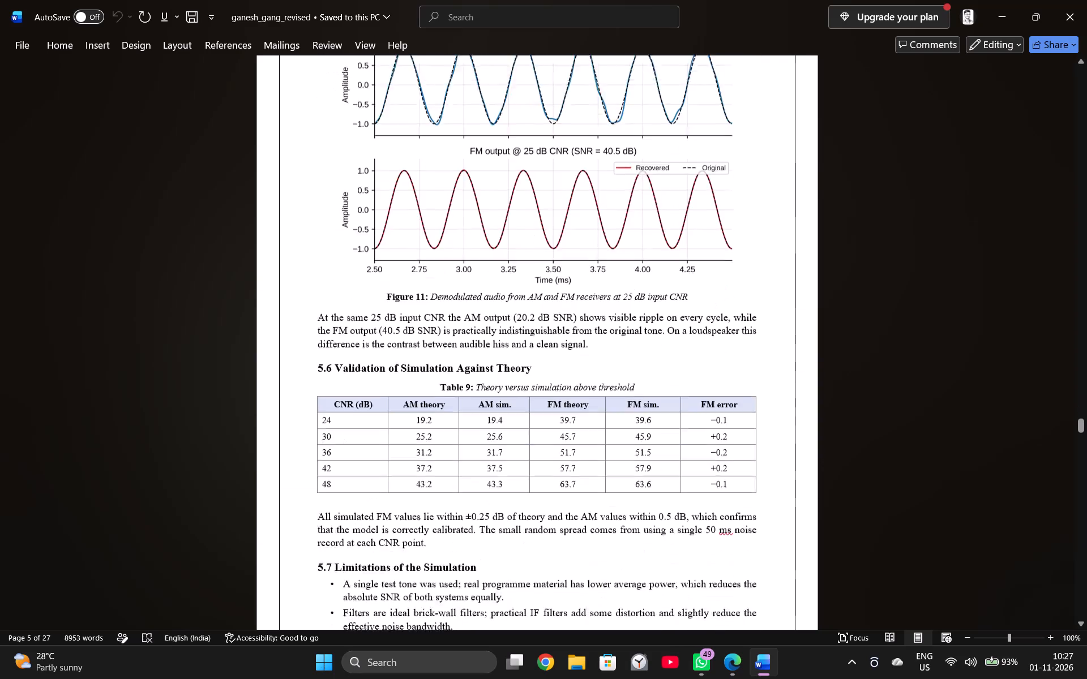
# Review the symbols table, MATLAB appendix start, conclusion, future scope and references, and return to the cover and declaration pages.
pyautogui.scroll(-4, 619, 453)
pyautogui.scroll(1, 619, 453)
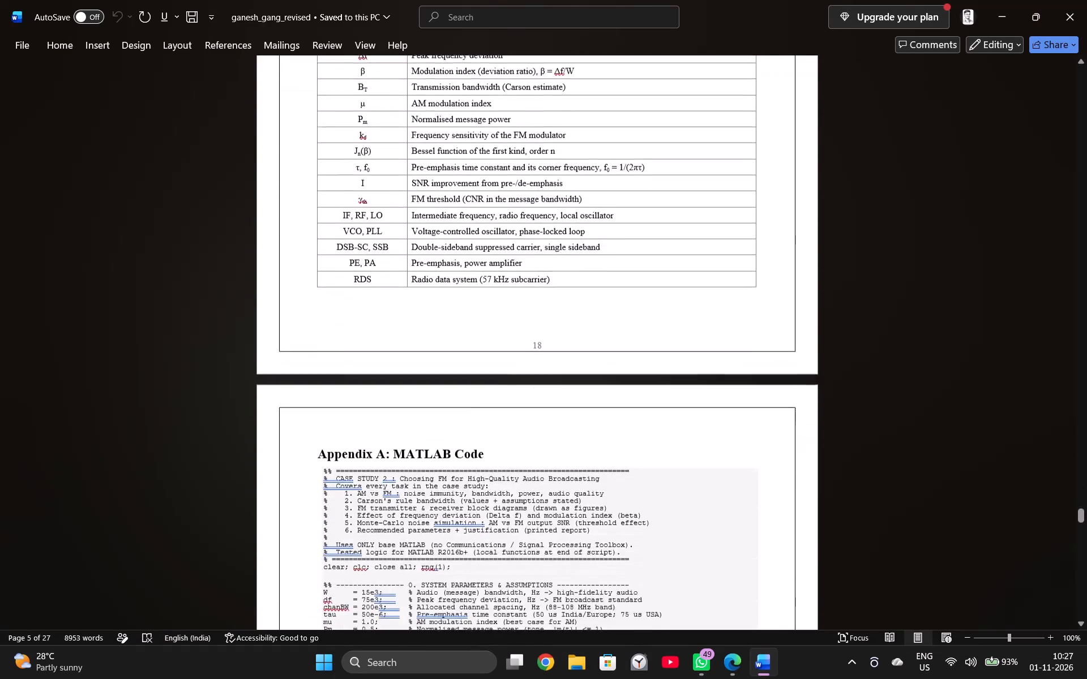
pyautogui.scroll(4, 619, 453)
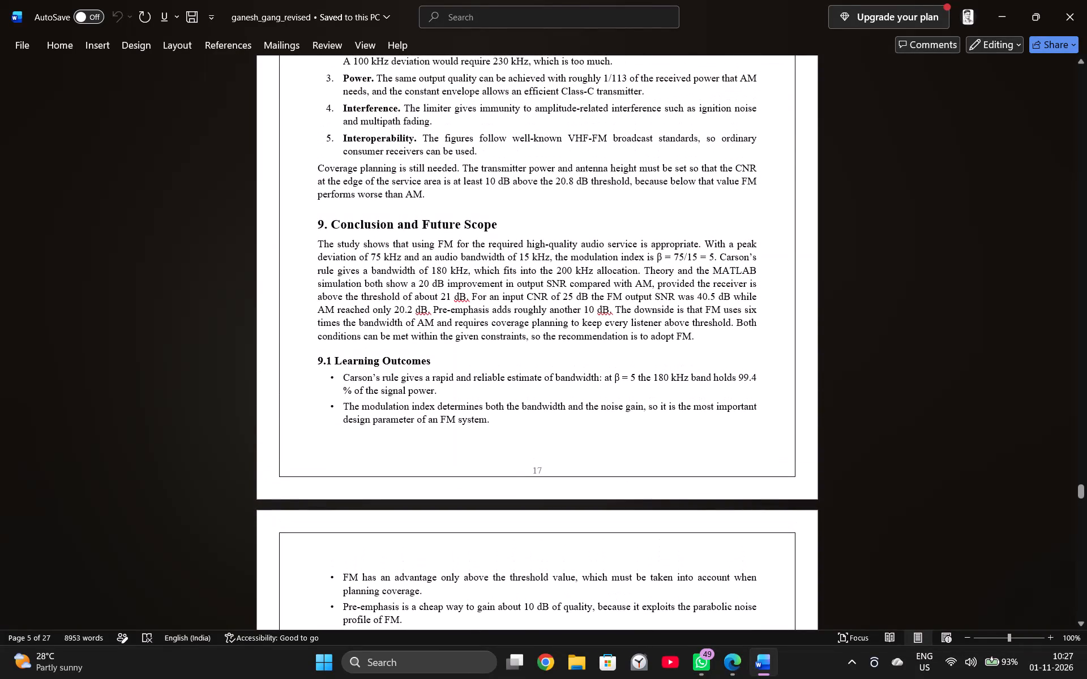
pyautogui.scroll(-1, 619, 453)
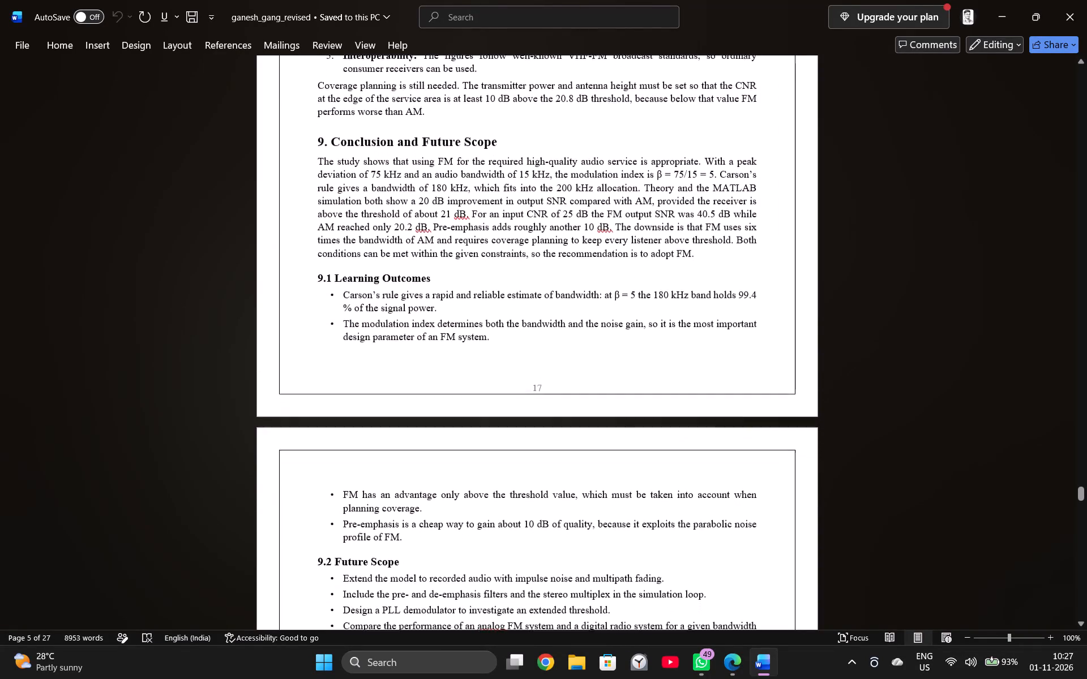
pyautogui.scroll(-1, 619, 453)
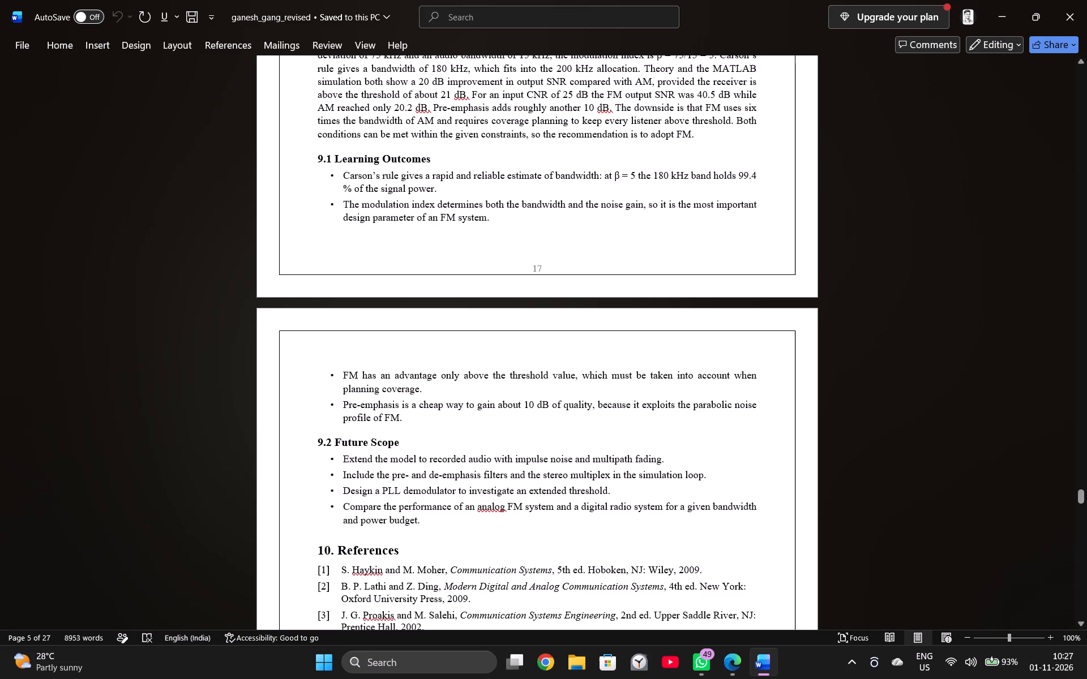
pyautogui.scroll(-1, 619, 453)
pyautogui.scroll(20, 619, 453)
pyautogui.scroll(16, 619, 453)
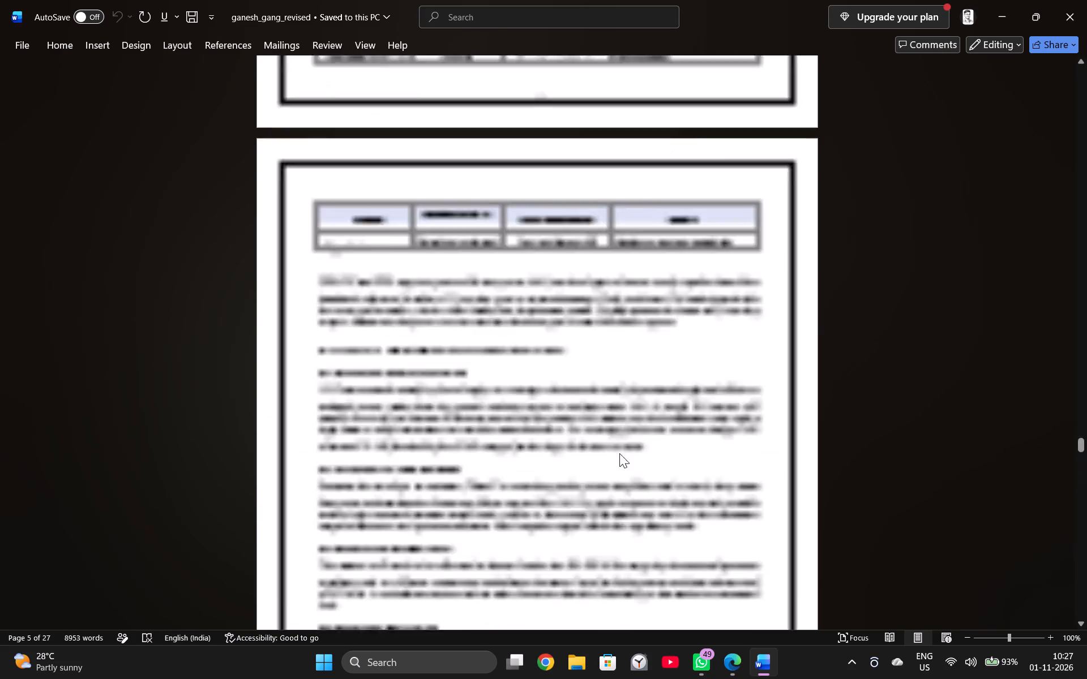
pyautogui.scroll(20, 619, 453)
pyautogui.scroll(10, 619, 453)
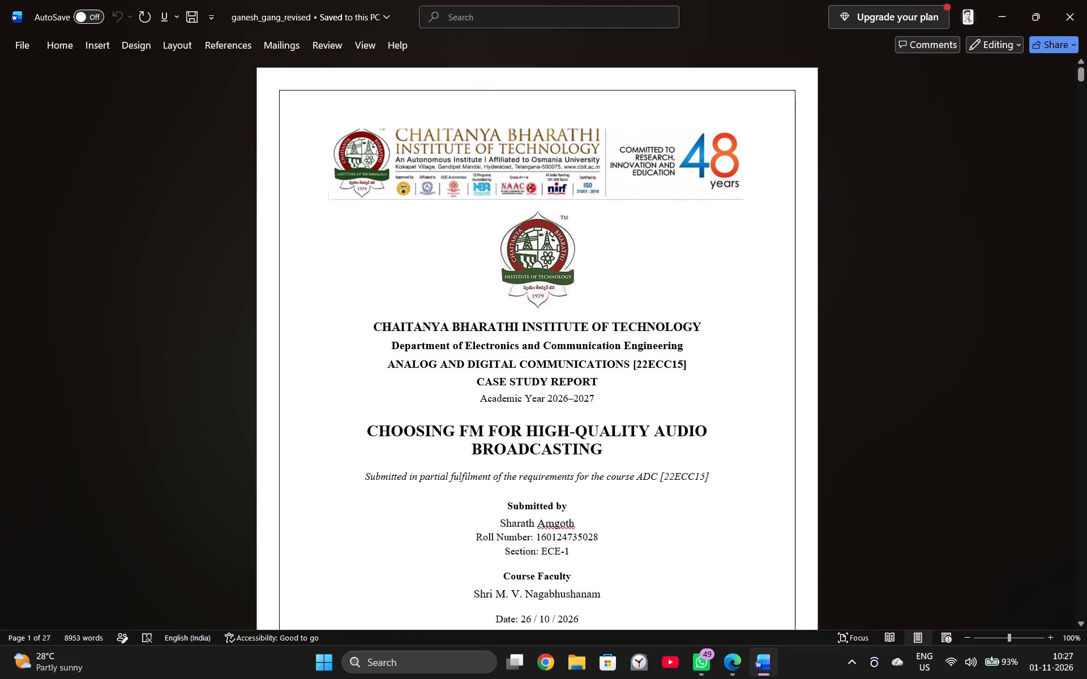
pyautogui.scroll(-2, 560, 441)
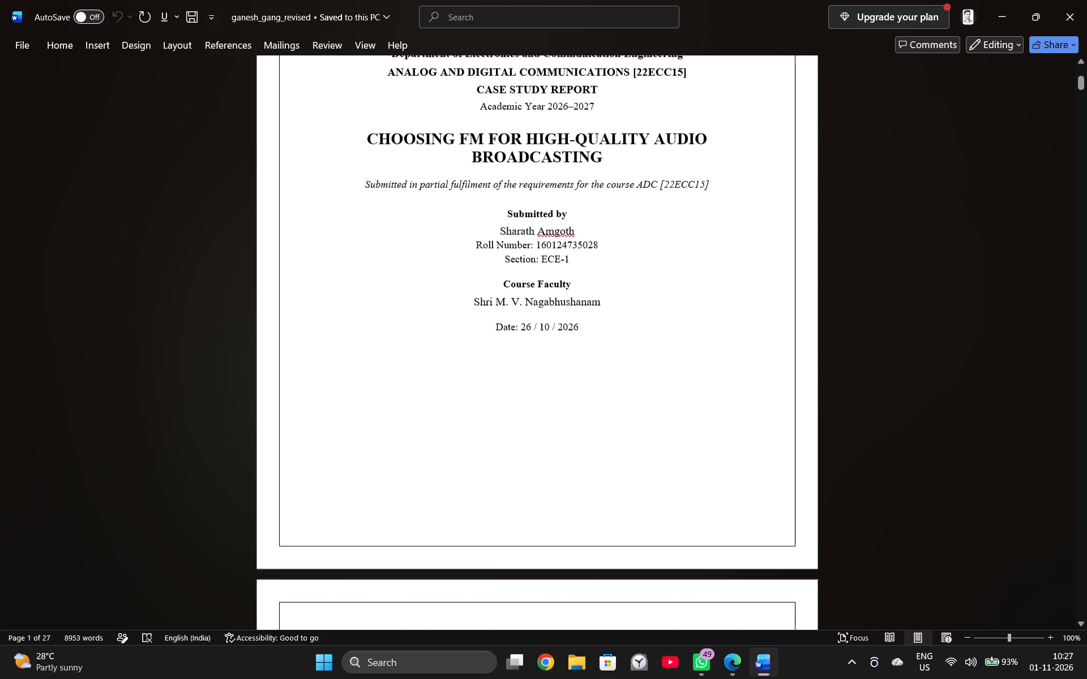
pyautogui.scroll(-2, 560, 441)
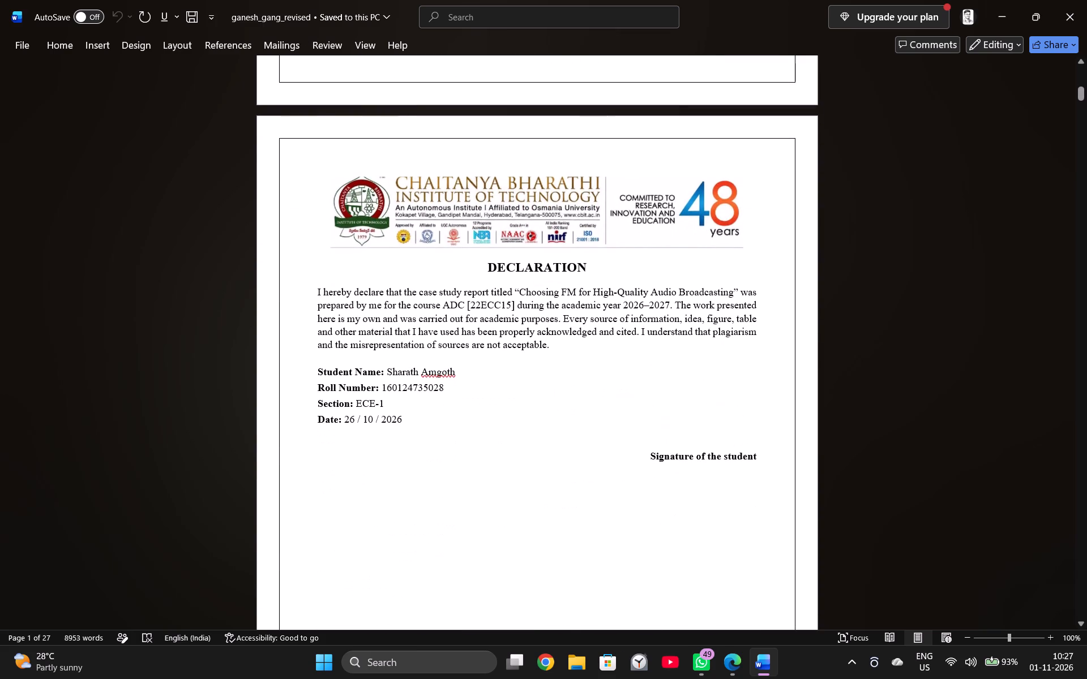
# Thicken the box page border to 1 ½ pt for the whole document, keeping the black solid line.
pyautogui.click(56, 44)
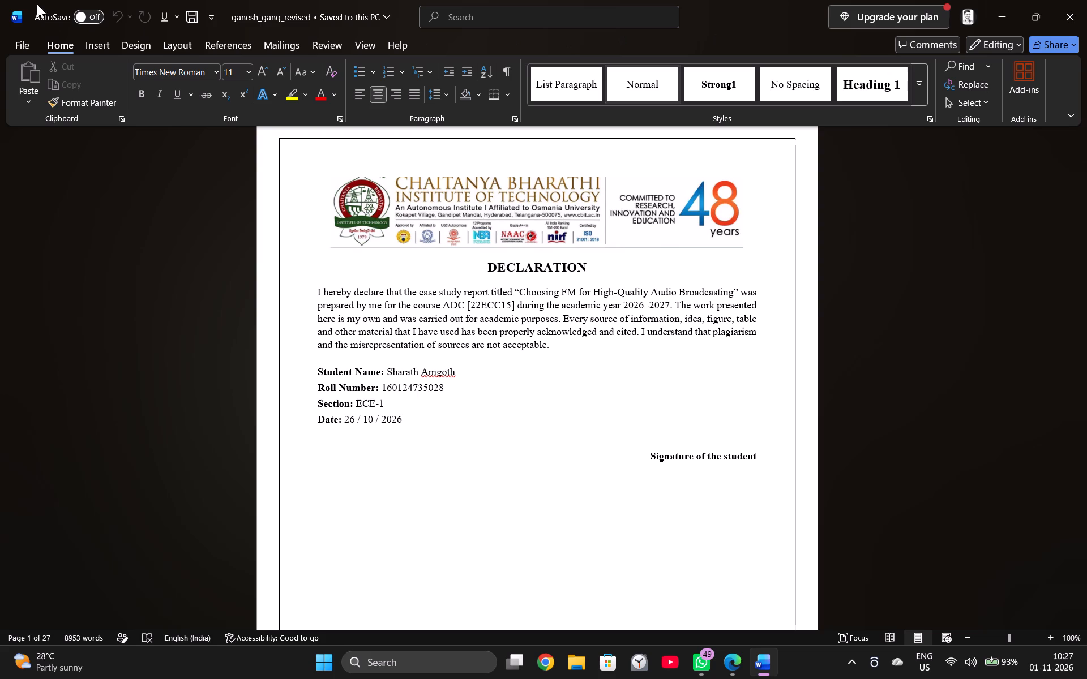
pyautogui.click(138, 49)
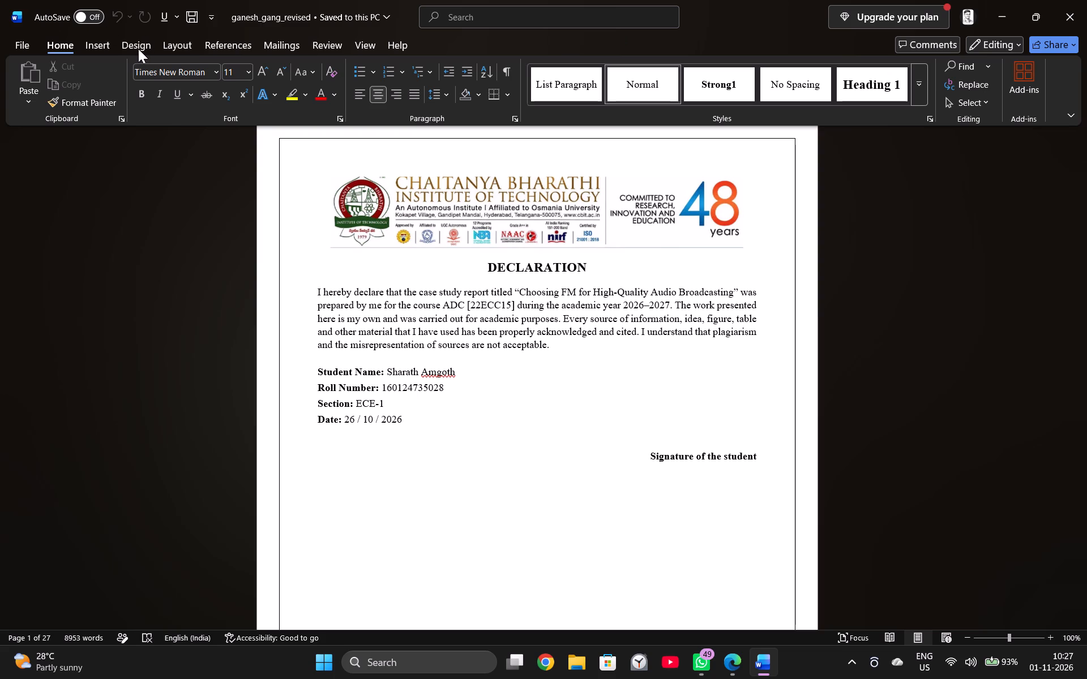
pyautogui.click(127, 44)
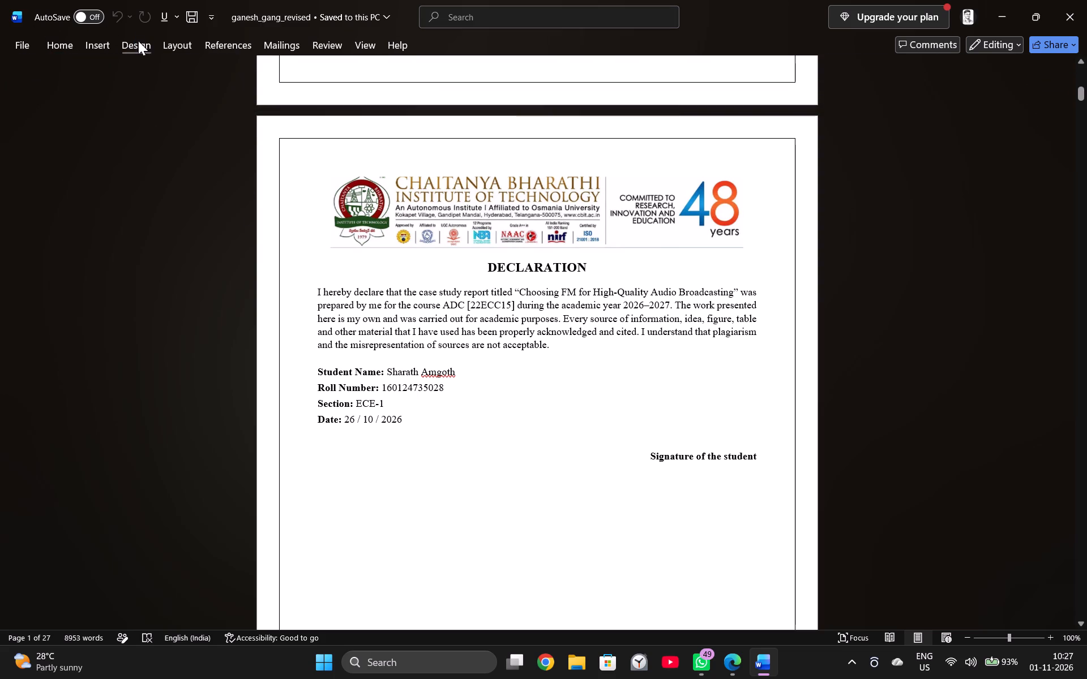
pyautogui.click(138, 41)
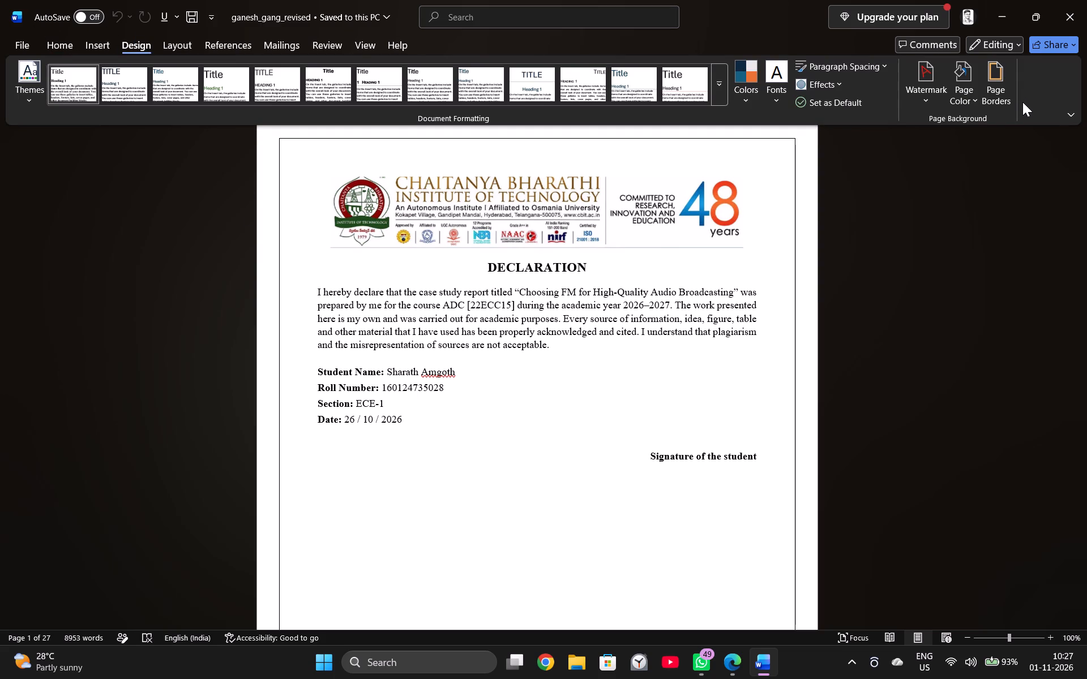
pyautogui.click(991, 92)
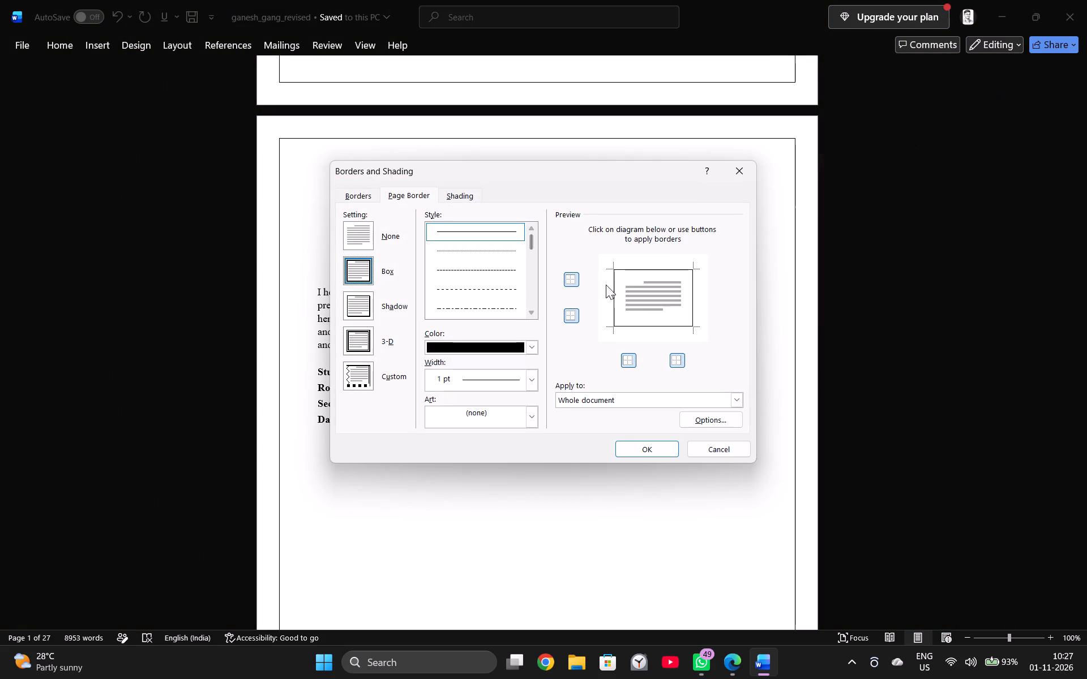
pyautogui.click(531, 349)
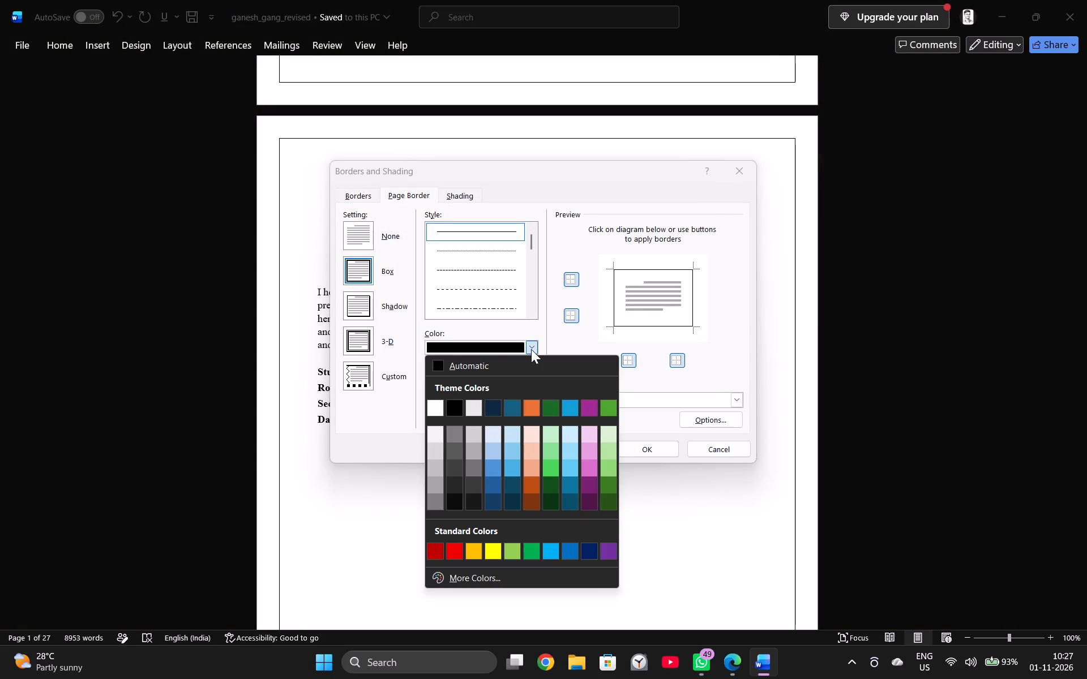
pyautogui.click(528, 349)
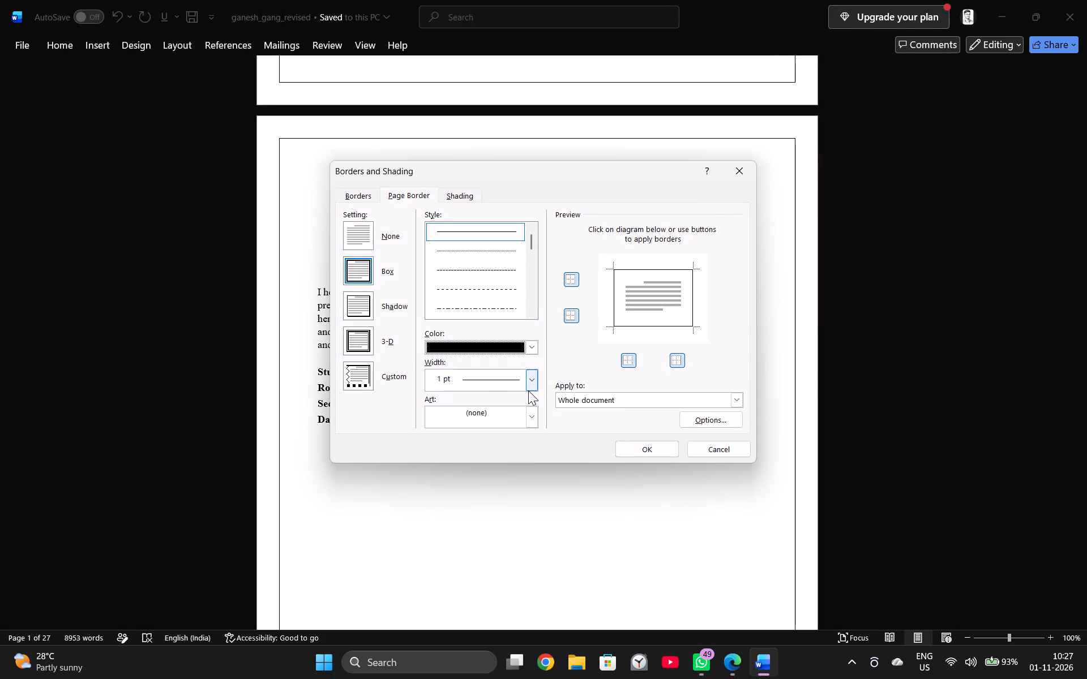
pyautogui.click(528, 390)
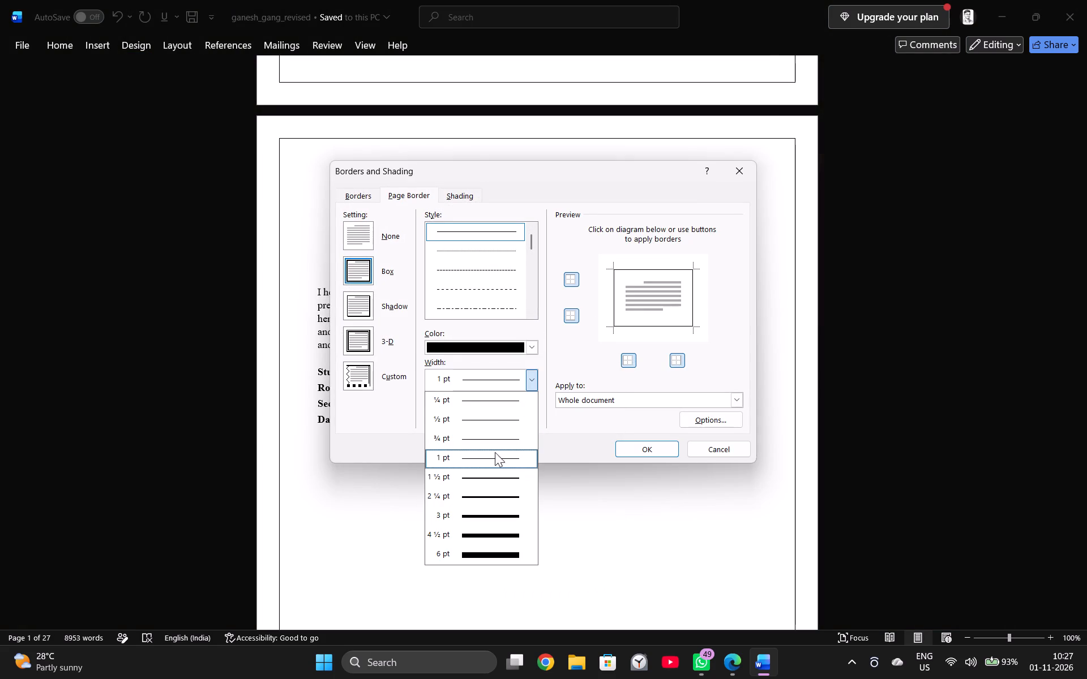
pyautogui.click(500, 473)
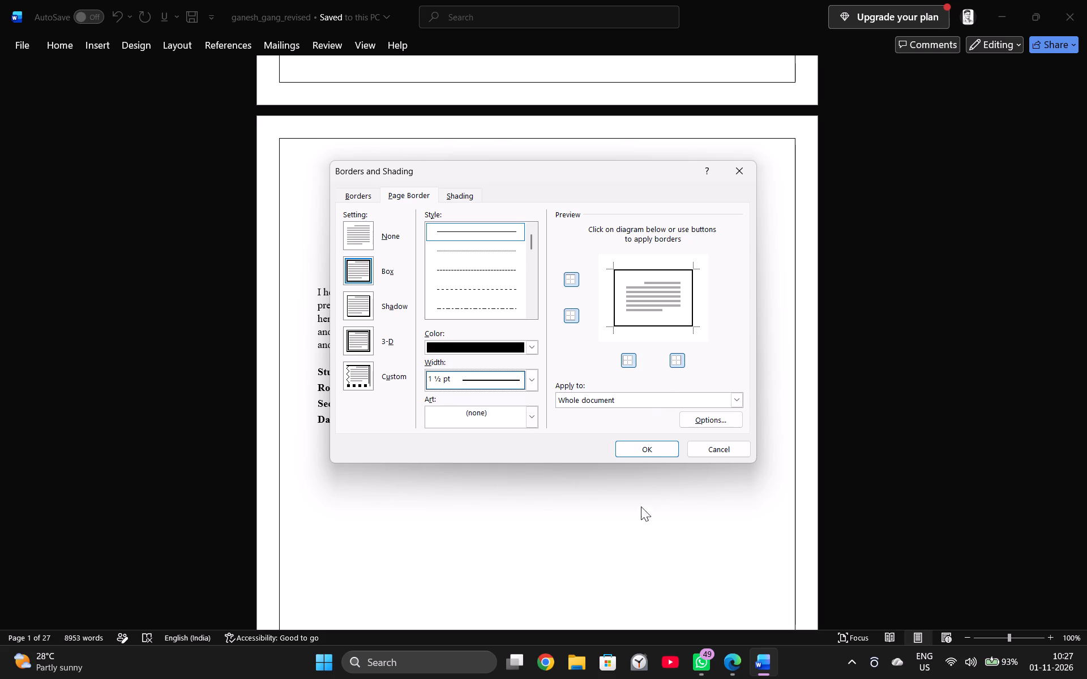
pyautogui.click(641, 454)
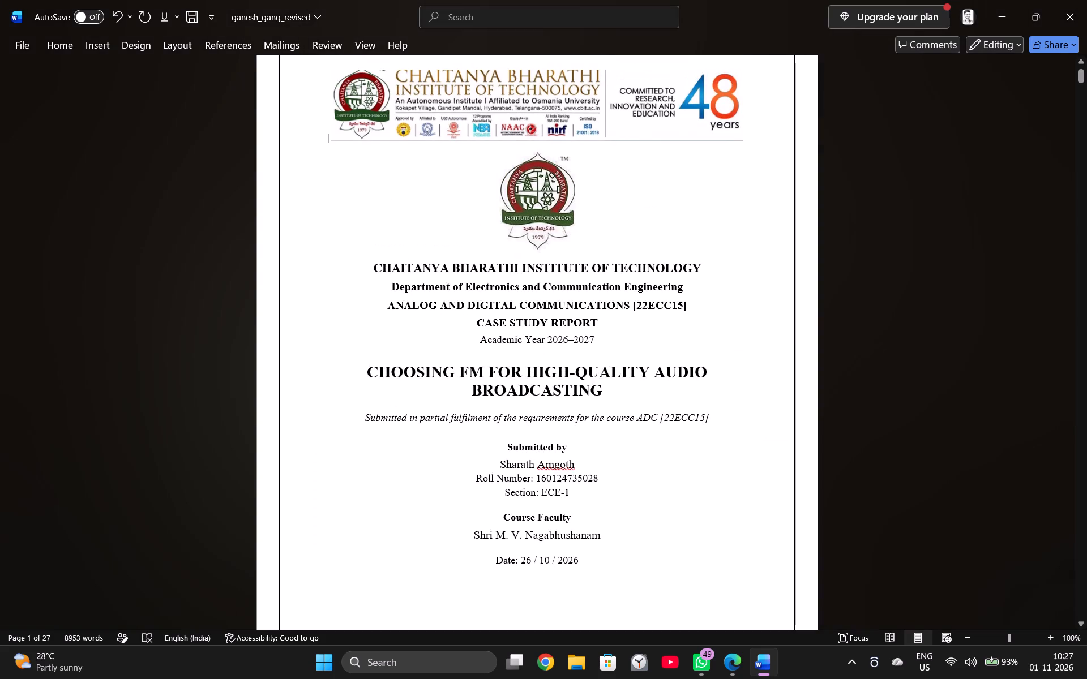
# Examine the thickened page border on the cover, declaration, acknowledgement and table of contents pages.
pyautogui.scroll(2, 647, 380)
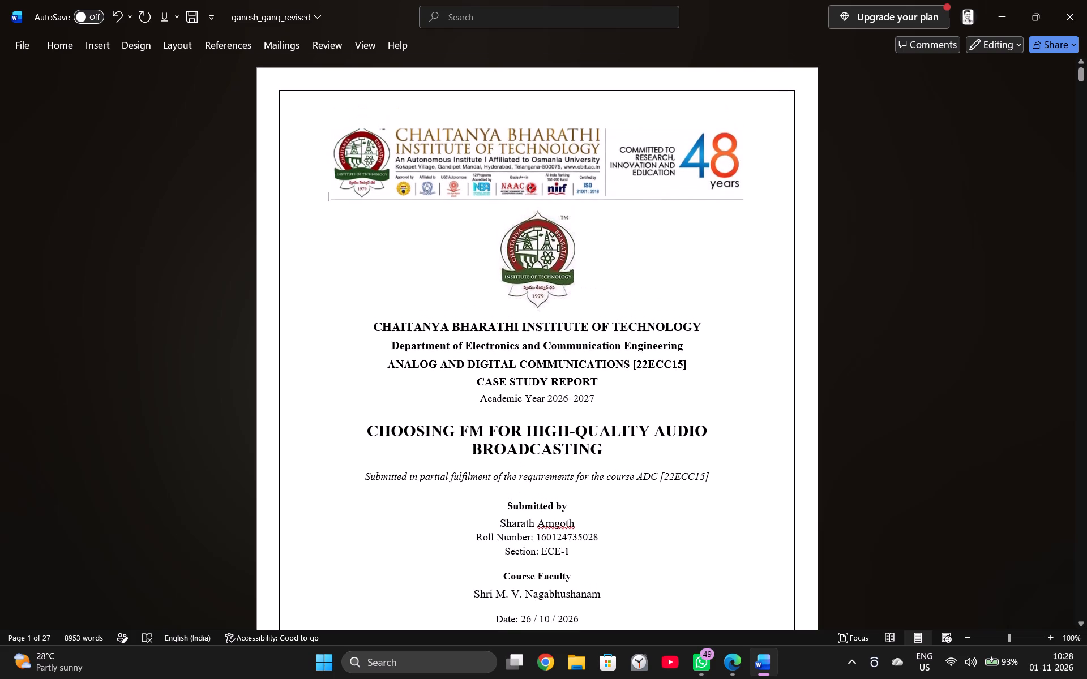
pyautogui.scroll(-3, 647, 380)
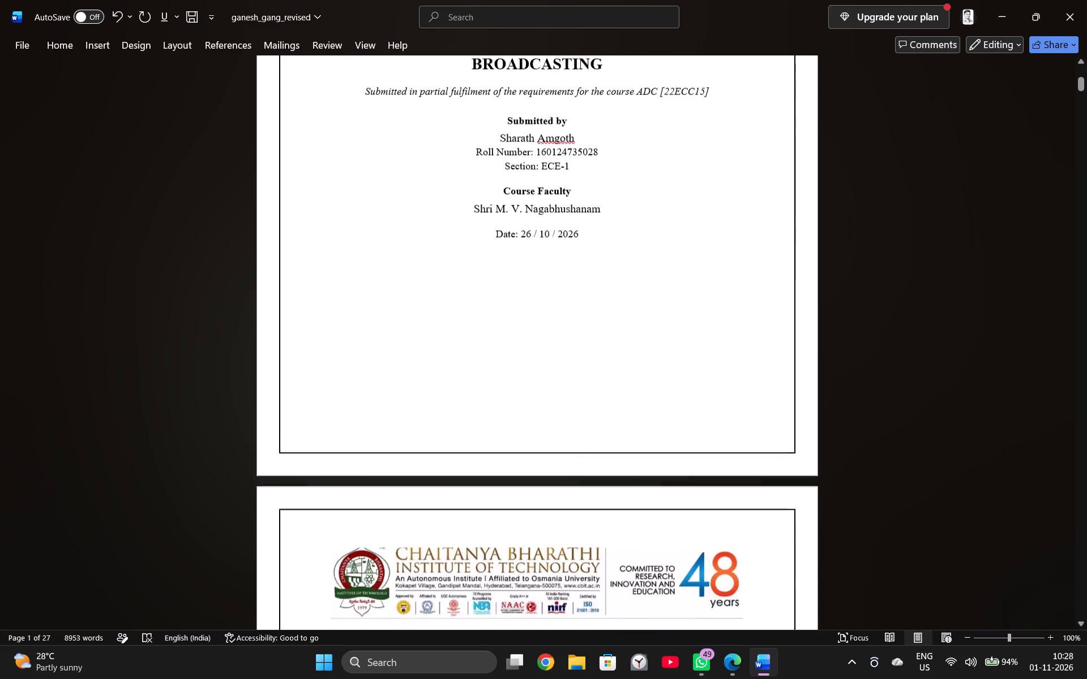
pyautogui.scroll(2, 647, 380)
pyautogui.scroll(-3, 647, 380)
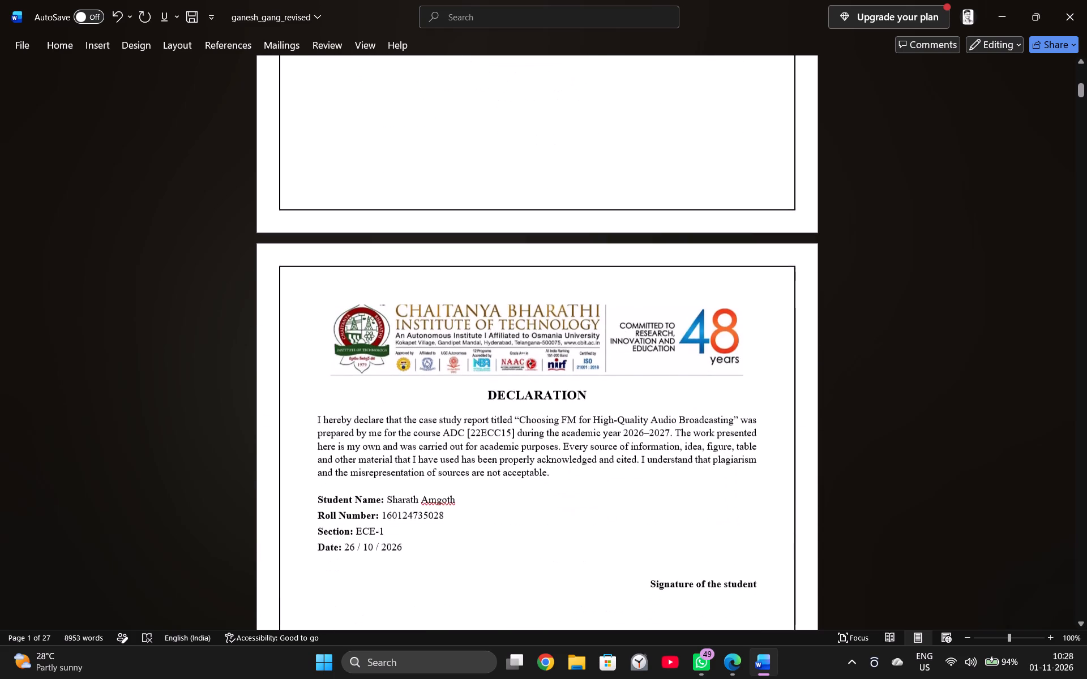
pyautogui.scroll(-4, 647, 380)
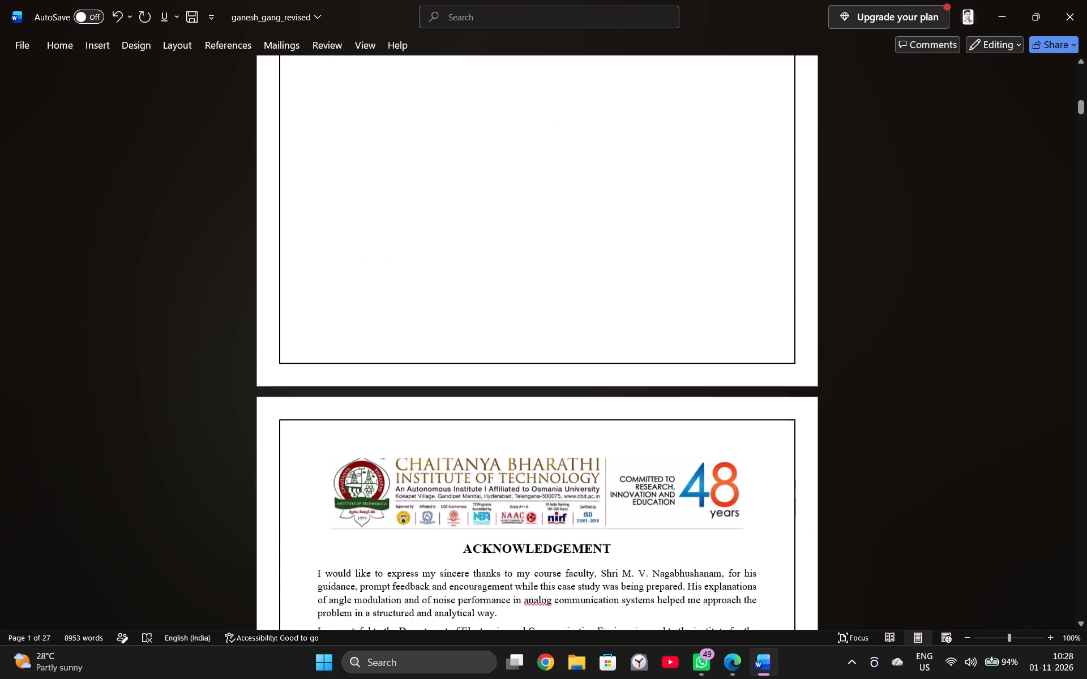
pyautogui.scroll(-4, 647, 380)
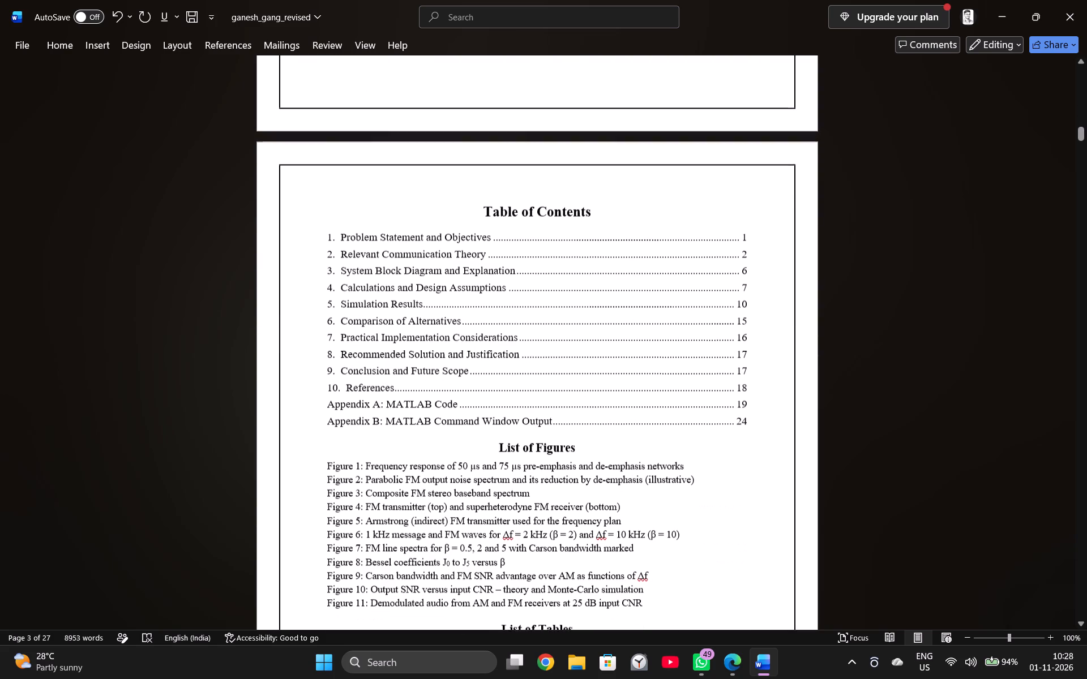
pyautogui.scroll(5, 647, 380)
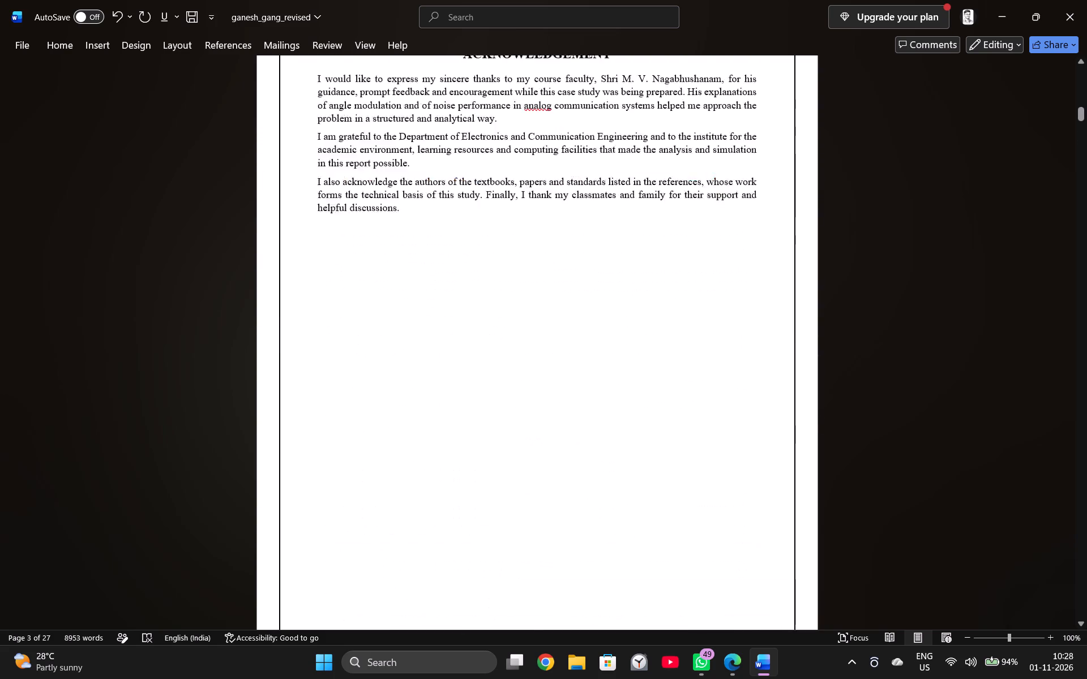
pyautogui.scroll(6, 647, 380)
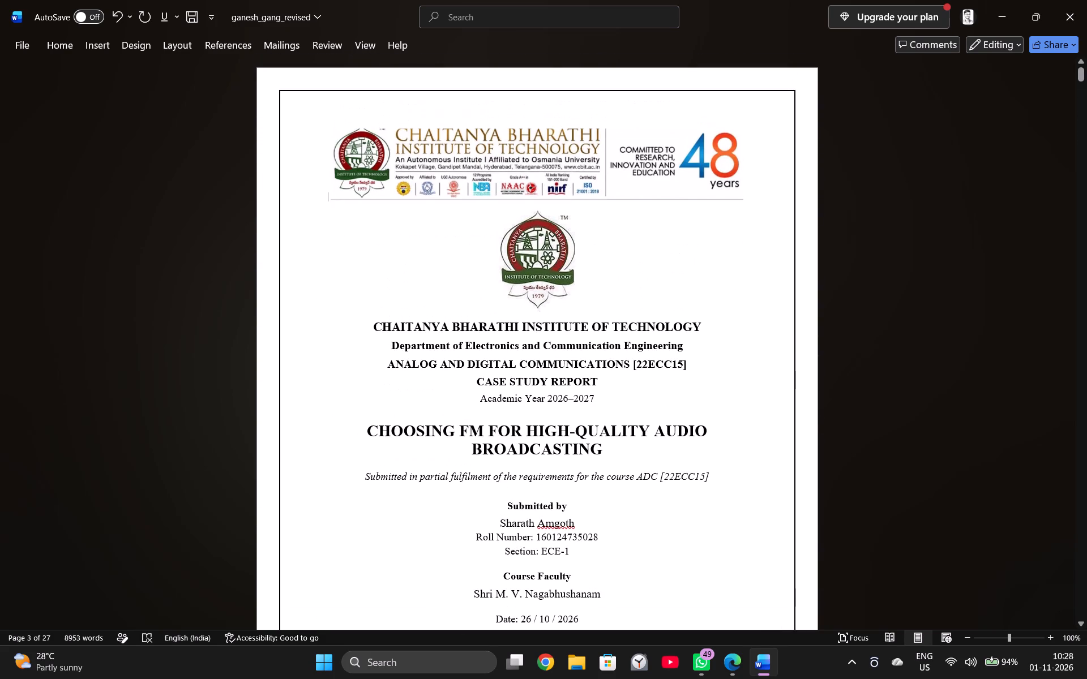
# Select the whole document and set its paragraph alignment to justified.
pyautogui.hotkey('ctrl', 'a')
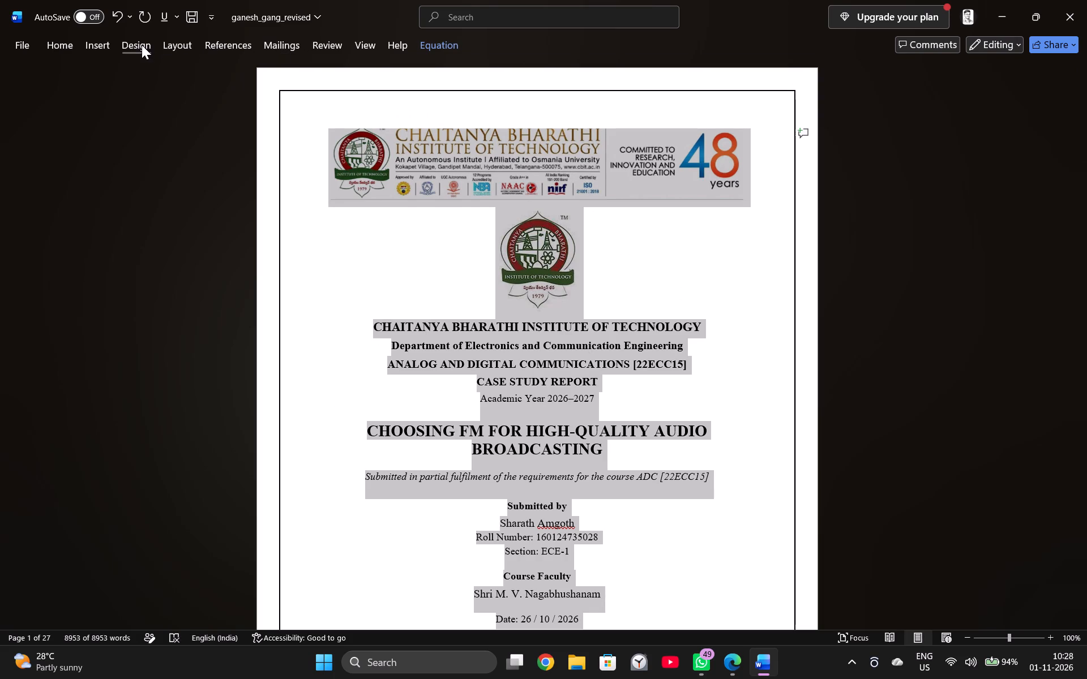
pyautogui.click(62, 41)
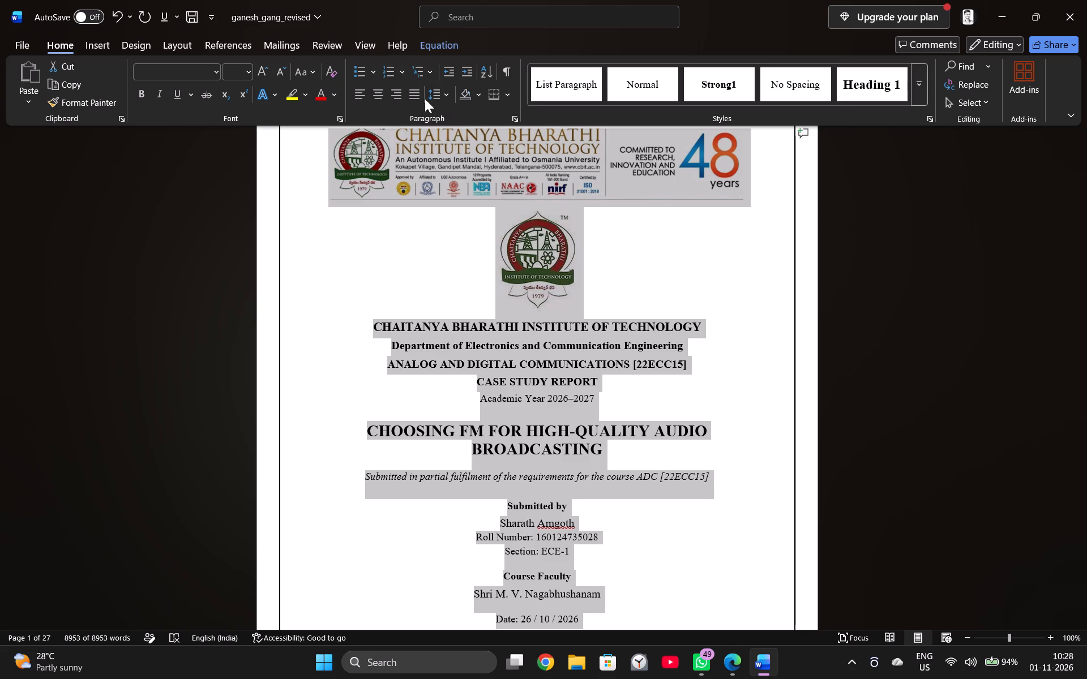
pyautogui.click(414, 92)
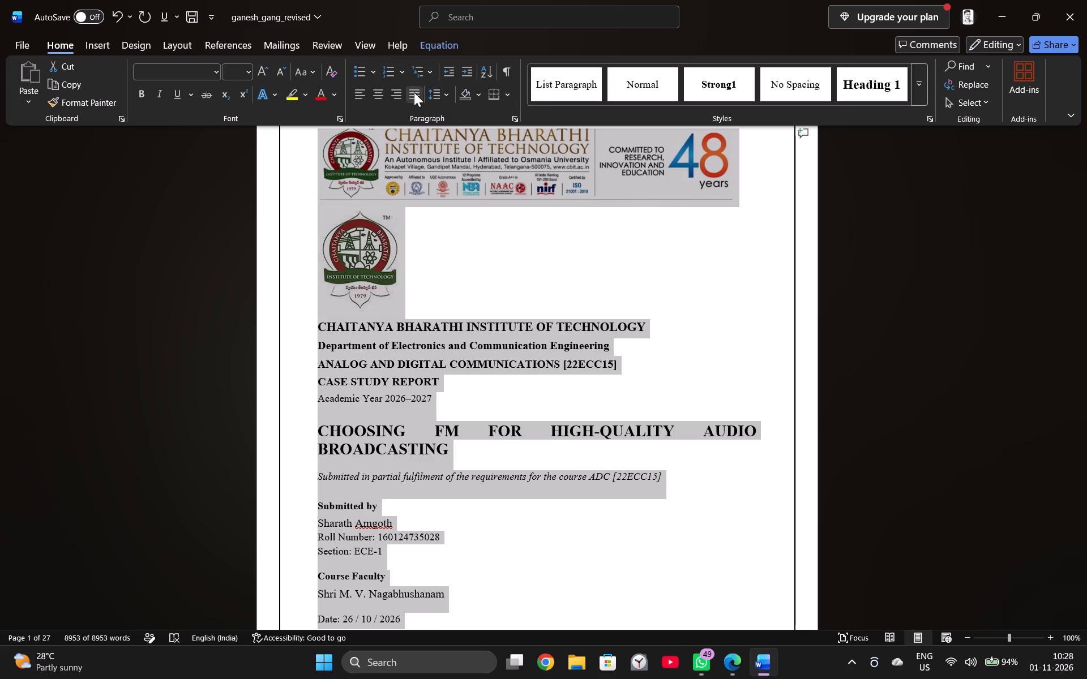
pyautogui.click(414, 92)
# Check the justified layout from the declaration and acknowledgement pages to the pre-emphasis figure in the communication theory section.
pyautogui.scroll(-5, 472, 502)
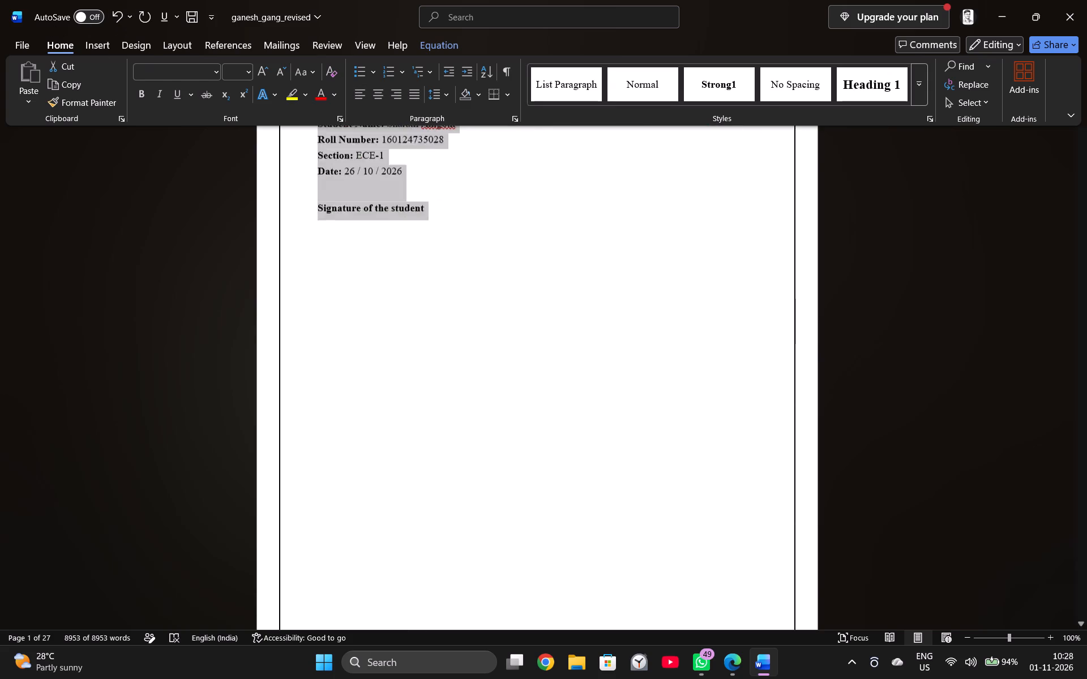
pyautogui.scroll(-2, 472, 502)
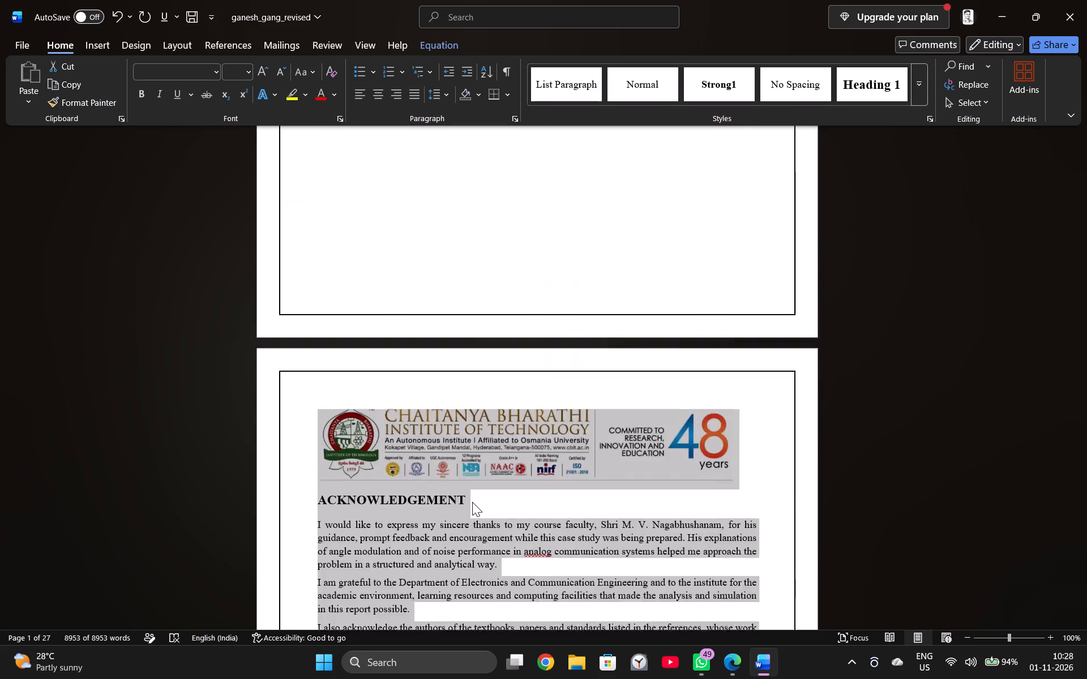
pyautogui.scroll(-4, 472, 502)
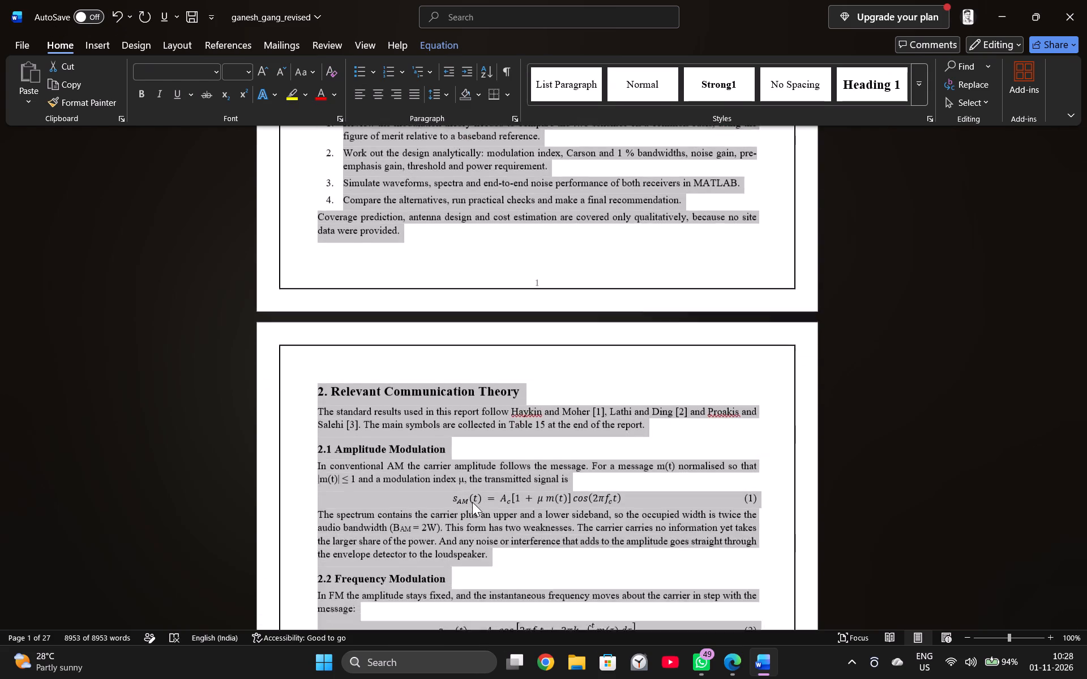
pyautogui.scroll(-4, 472, 502)
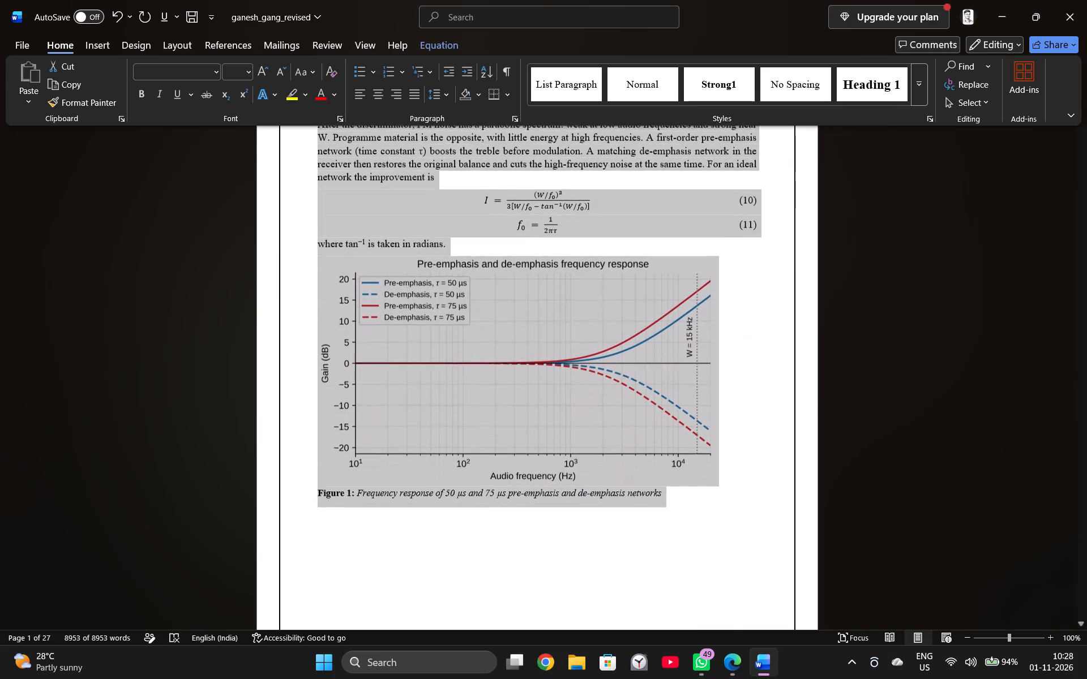
# Check the justified layout from the de-emphasis noise figure through the Armstrong transmitter plan to the transmitter power calculations.
pyautogui.scroll(-4, 472, 502)
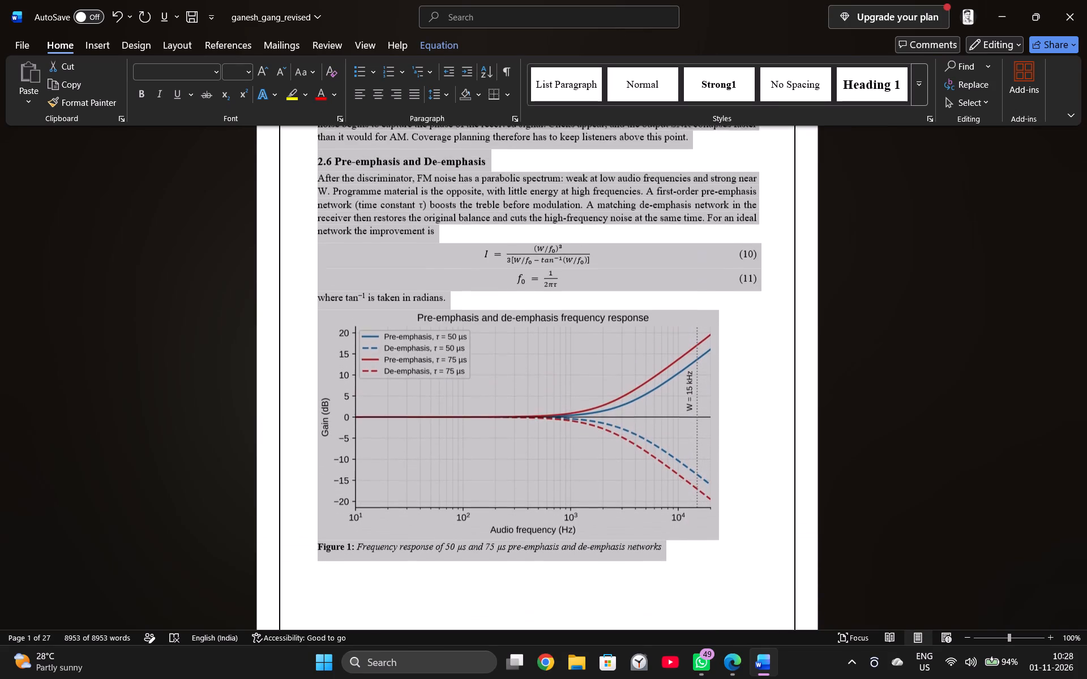
pyautogui.scroll(-3, 472, 502)
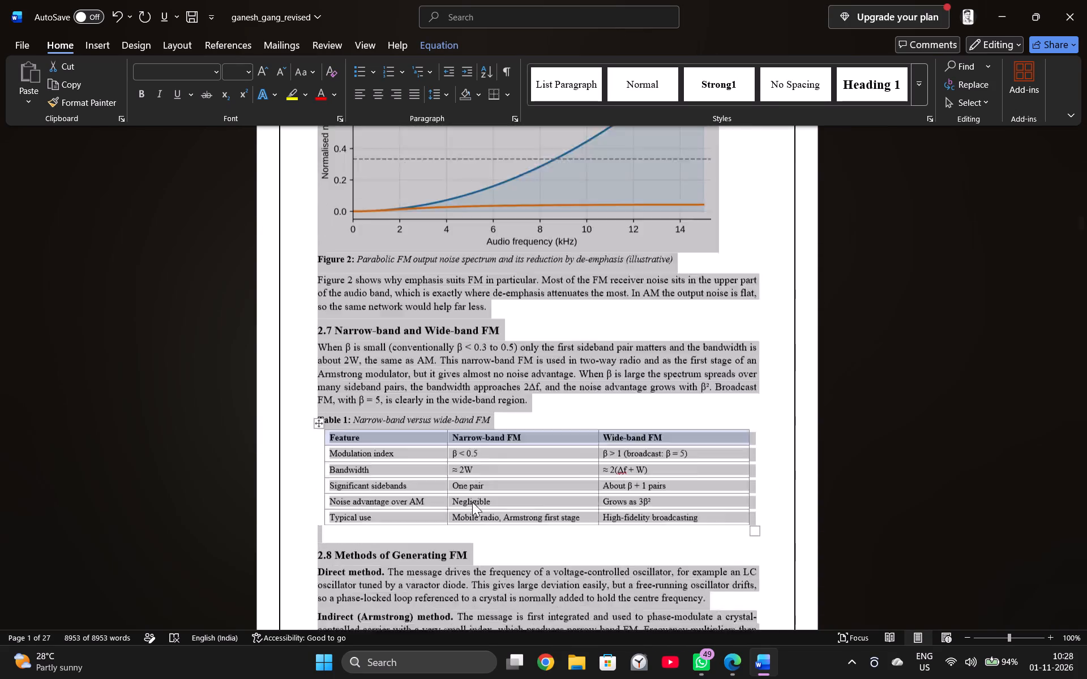
pyautogui.scroll(-6, 472, 502)
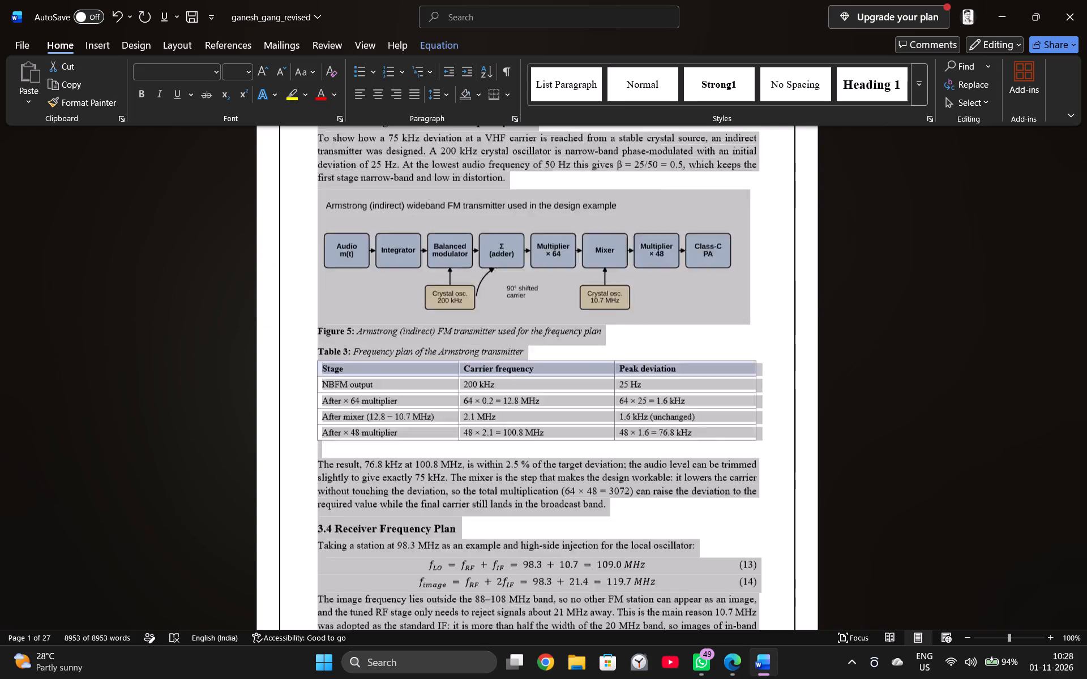
pyautogui.scroll(-5, 472, 502)
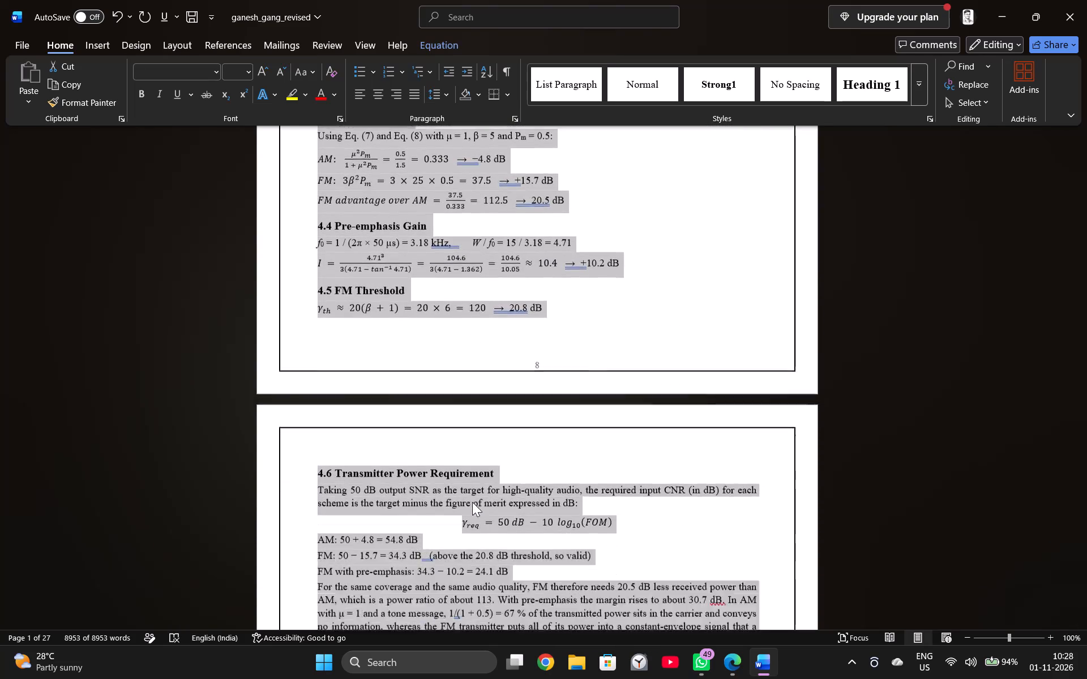
# Check the justified layout of the simulation results, from the FM waveforms to the demodulated AM and FM audio figure.
pyautogui.scroll(-6, 472, 502)
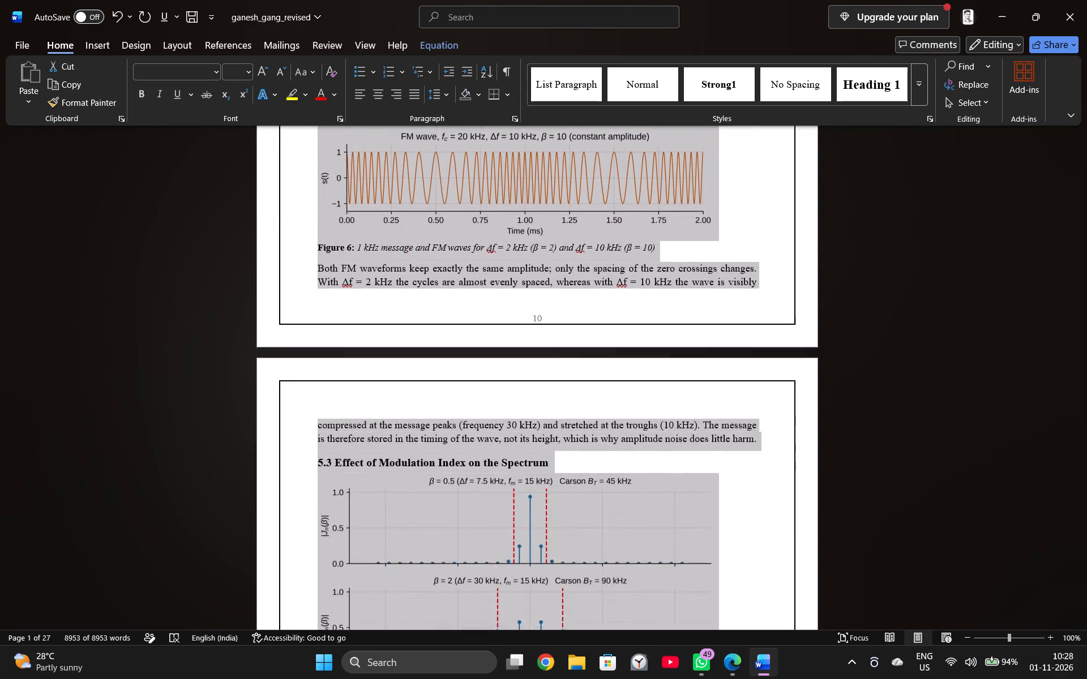
pyautogui.scroll(-4, 472, 502)
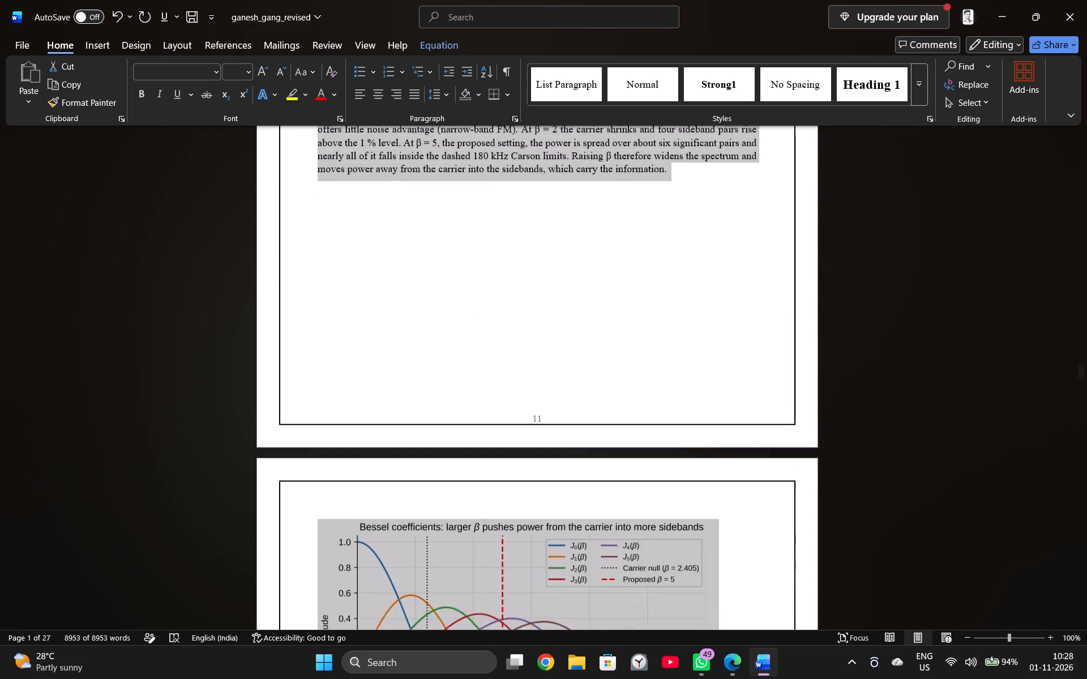
pyautogui.scroll(-7, 472, 502)
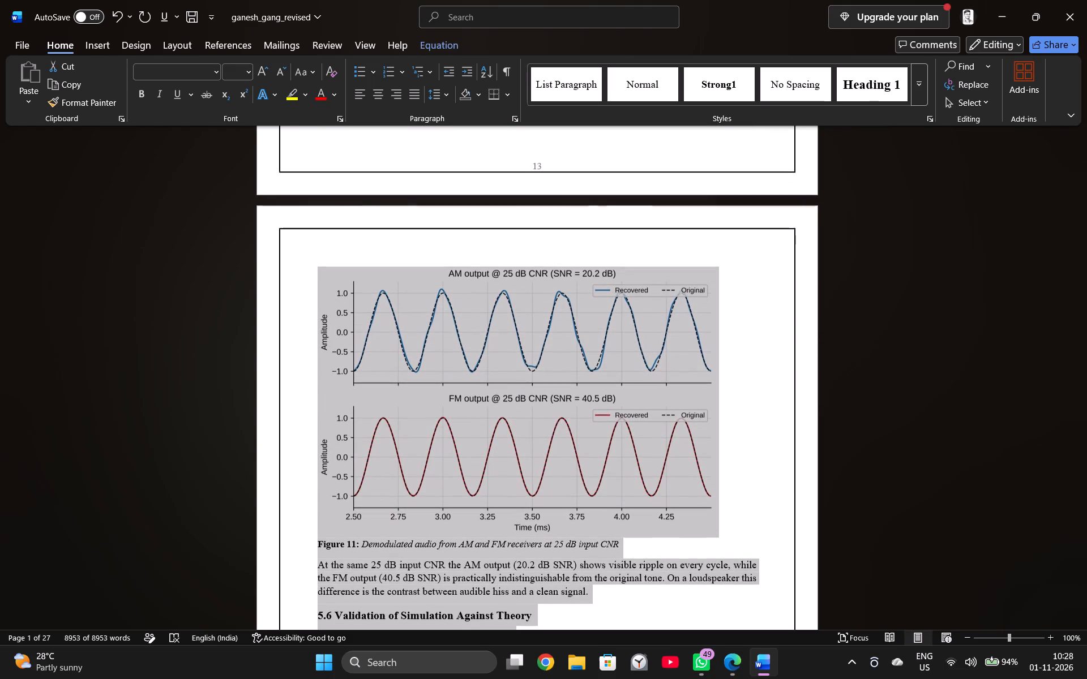
# Reapply justified alignment to the whole selected document.
pyautogui.click(415, 96)
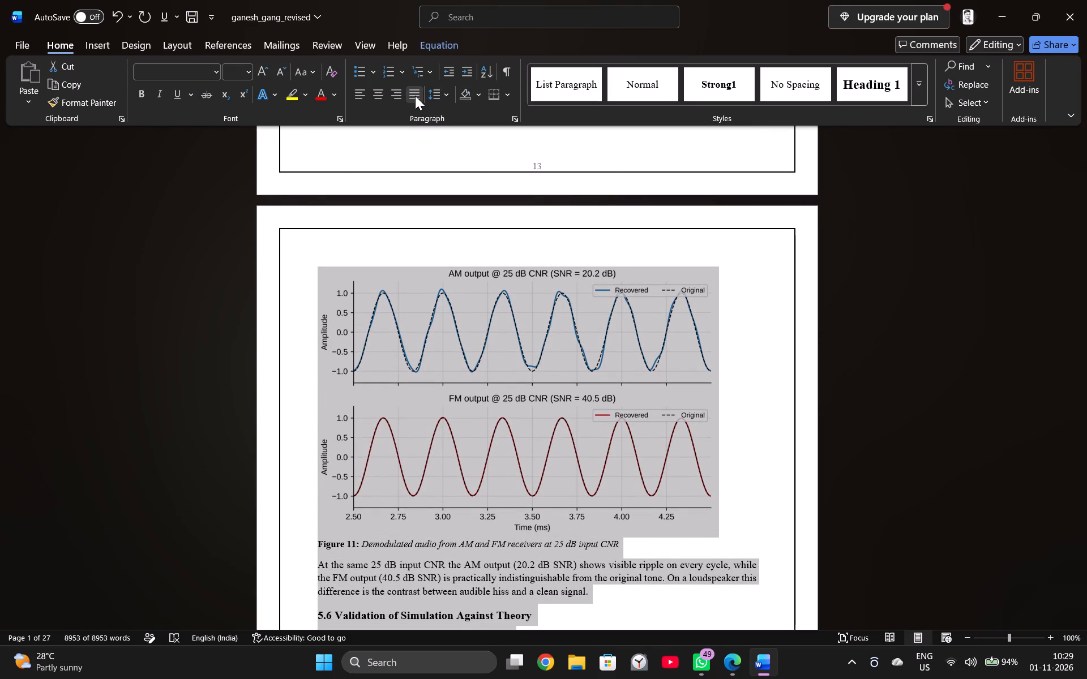
pyautogui.click(415, 96)
# Set the line spacing of the whole selected document to 1.5.
pyautogui.click(444, 89)
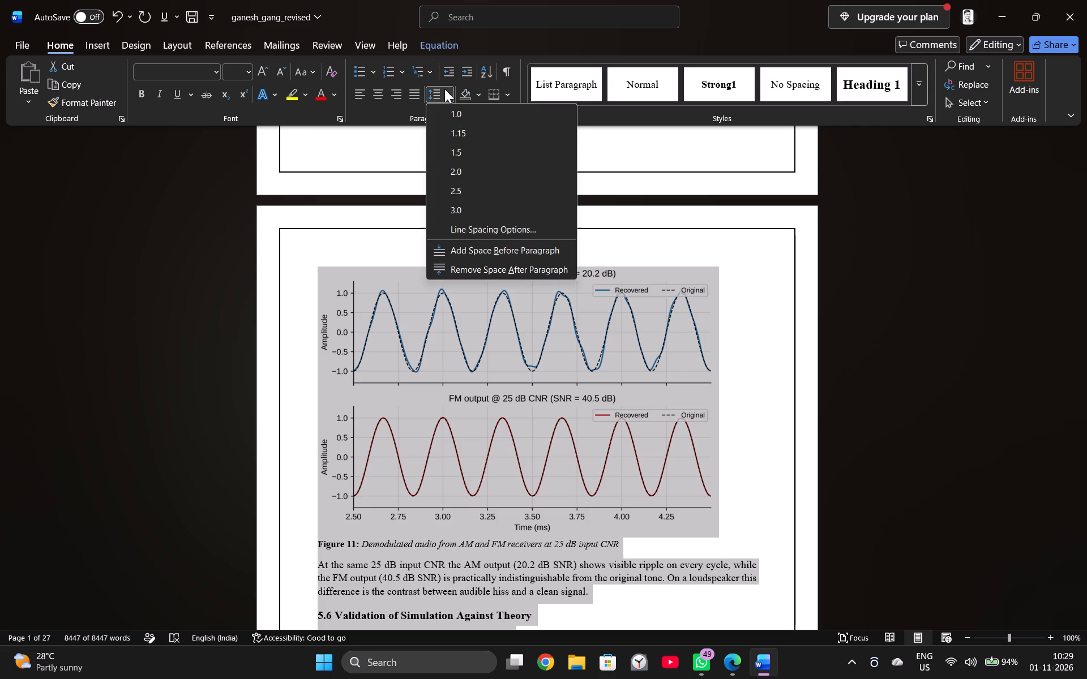
pyautogui.click(451, 151)
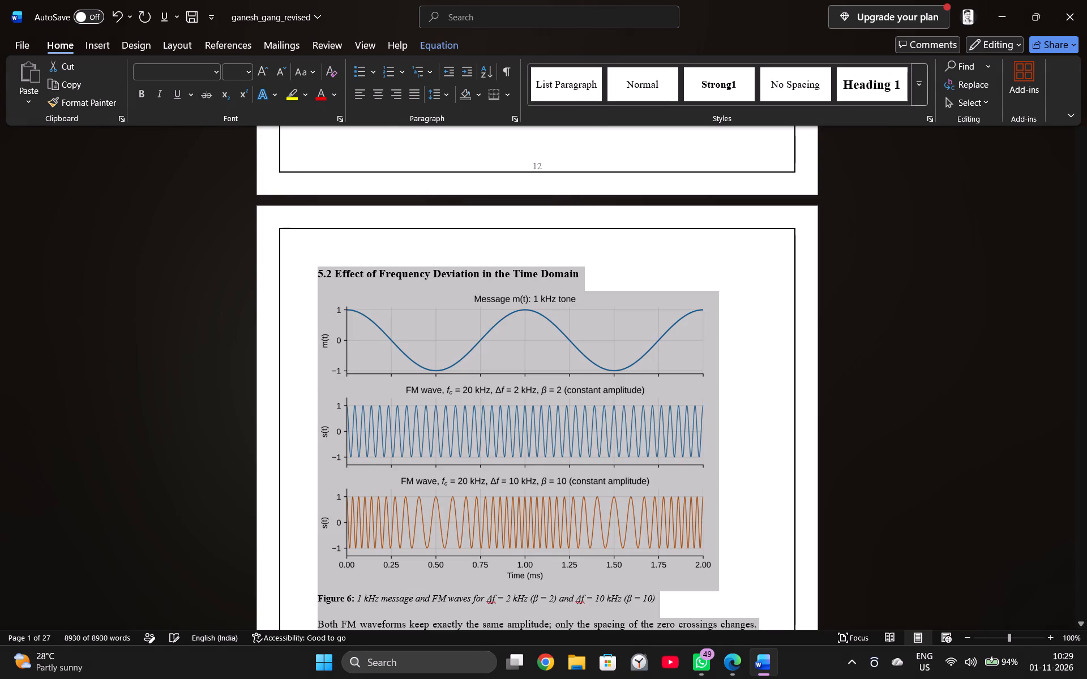
pyautogui.click(444, 96)
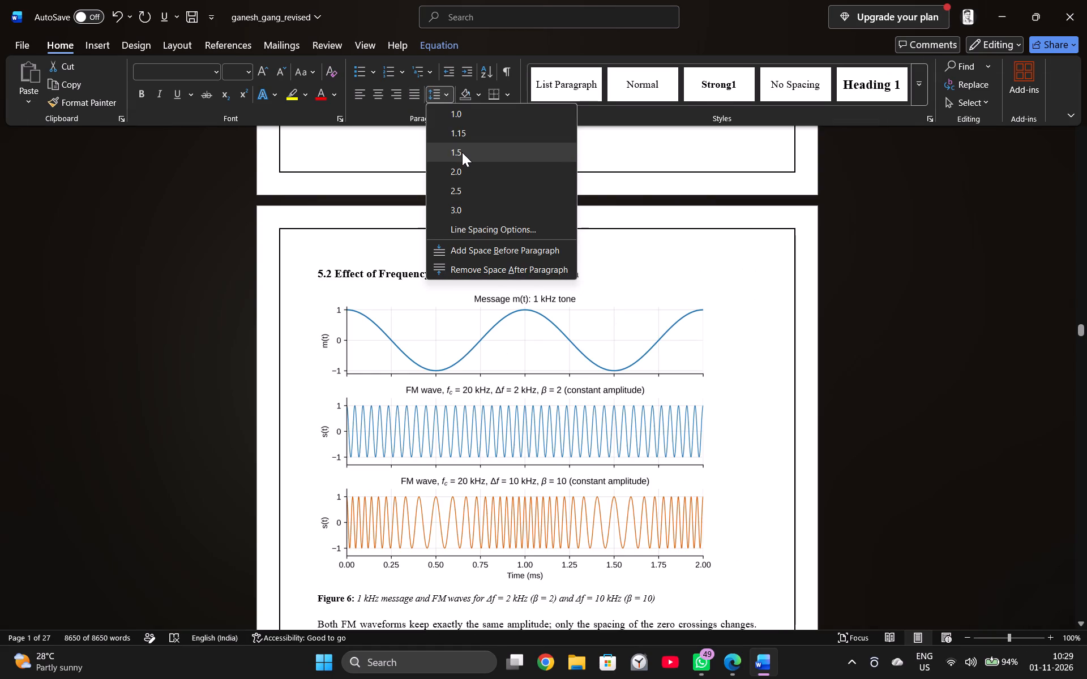
pyautogui.click(462, 152)
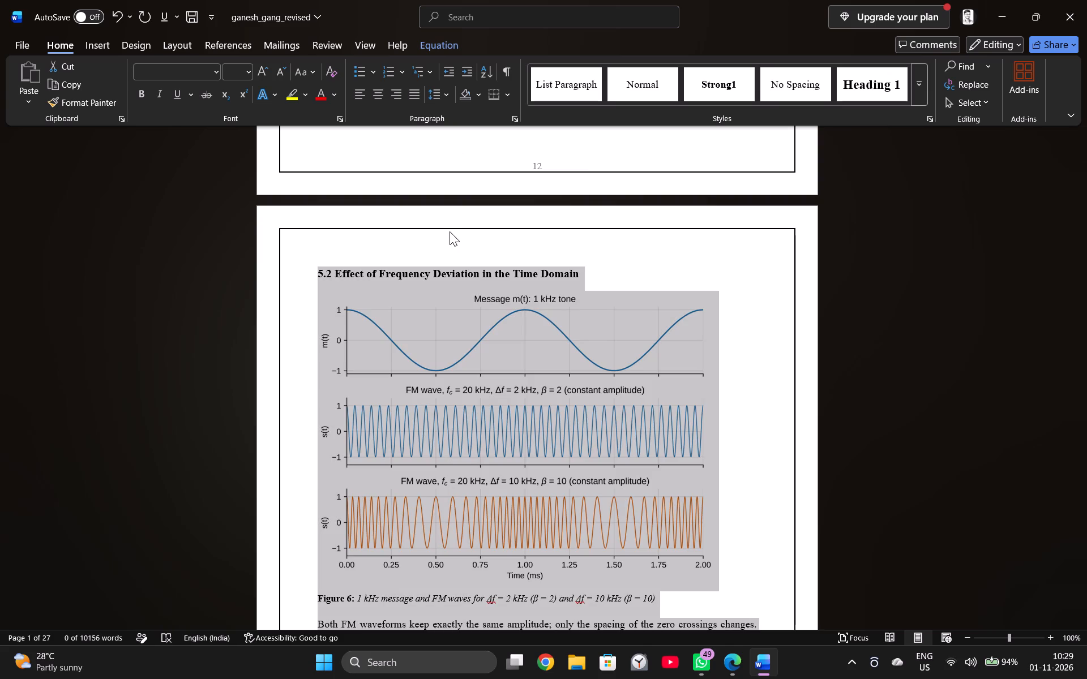
pyautogui.scroll(3, 450, 231)
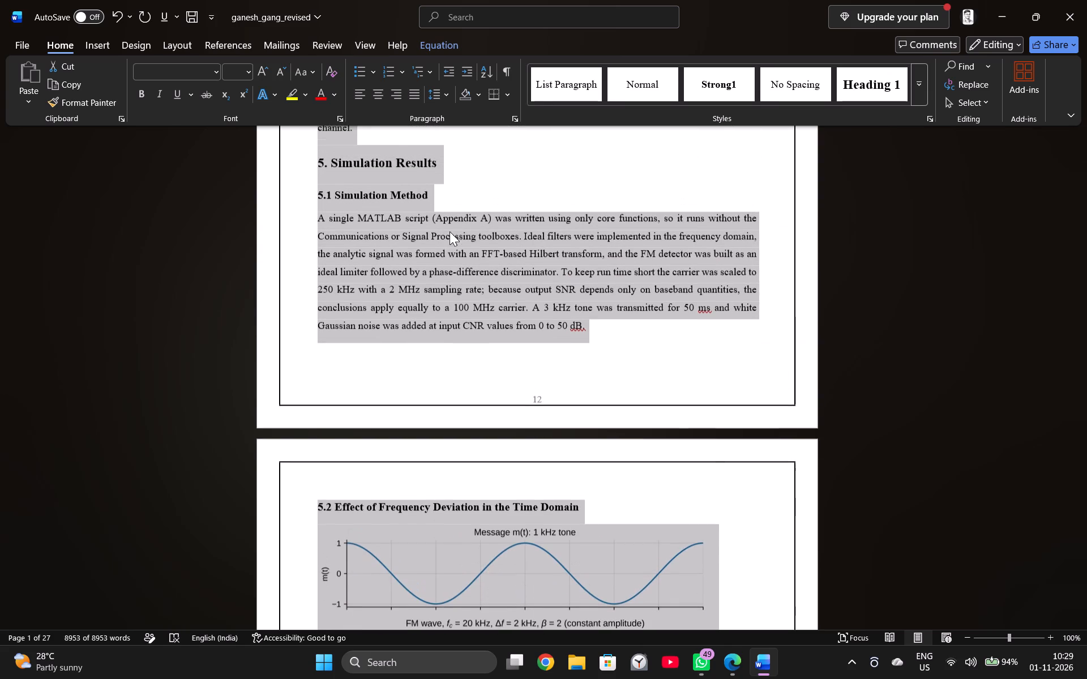
pyautogui.click(446, 96)
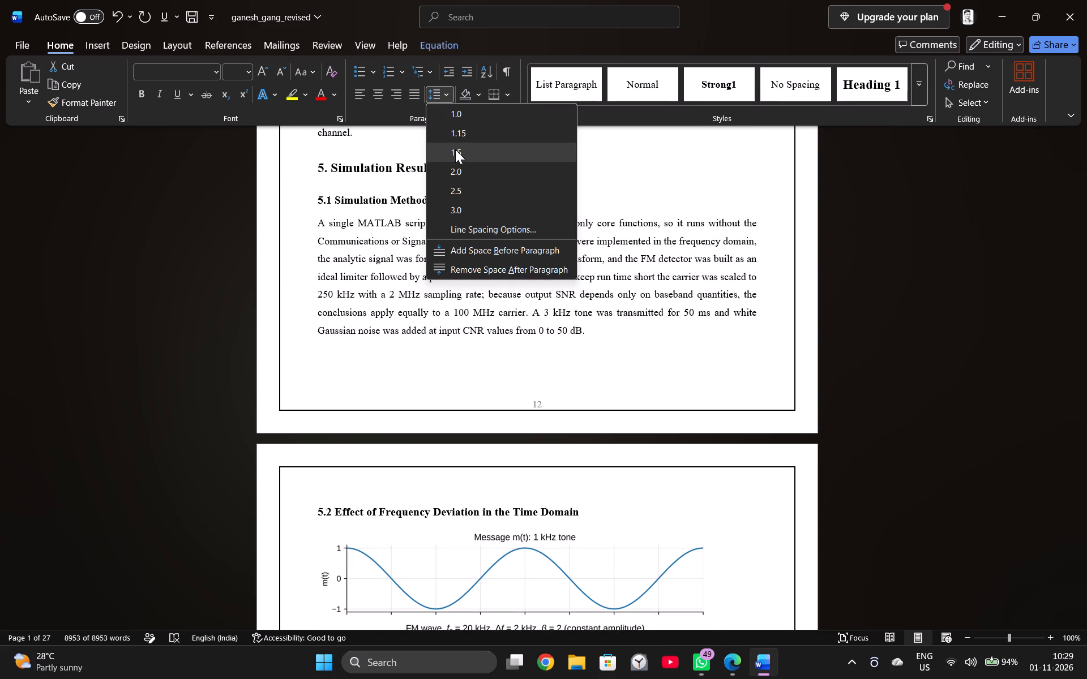
pyautogui.click(455, 149)
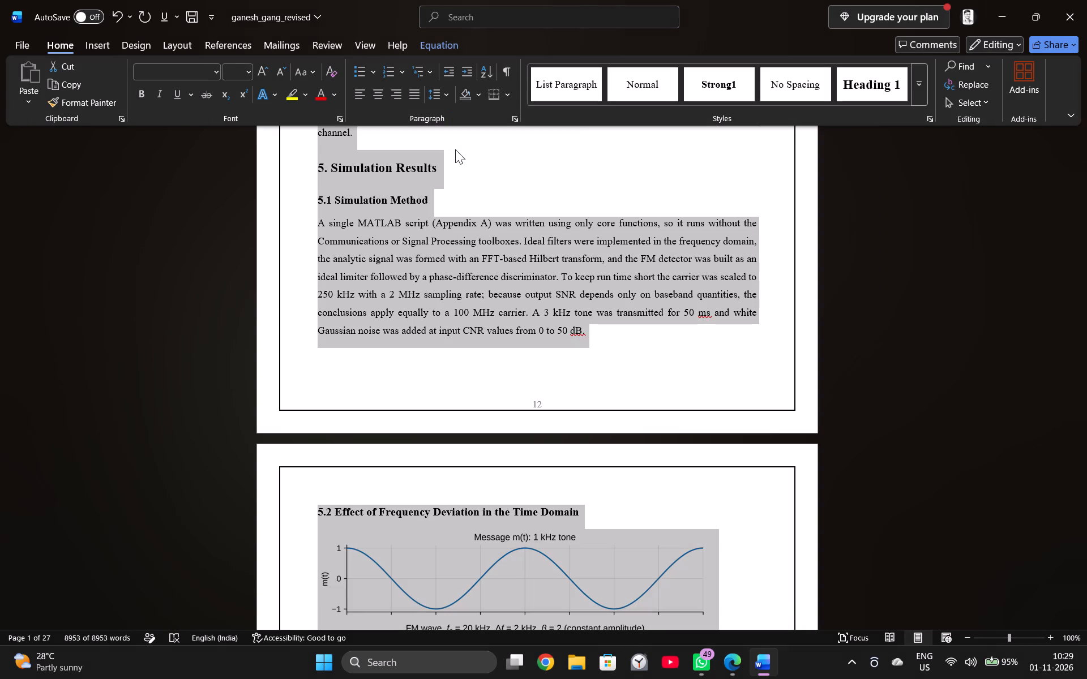
# Set the font size of the whole selected document to 12 and clear the selection.
pyautogui.scroll(-2, 501, 169)
pyautogui.scroll(1, 501, 169)
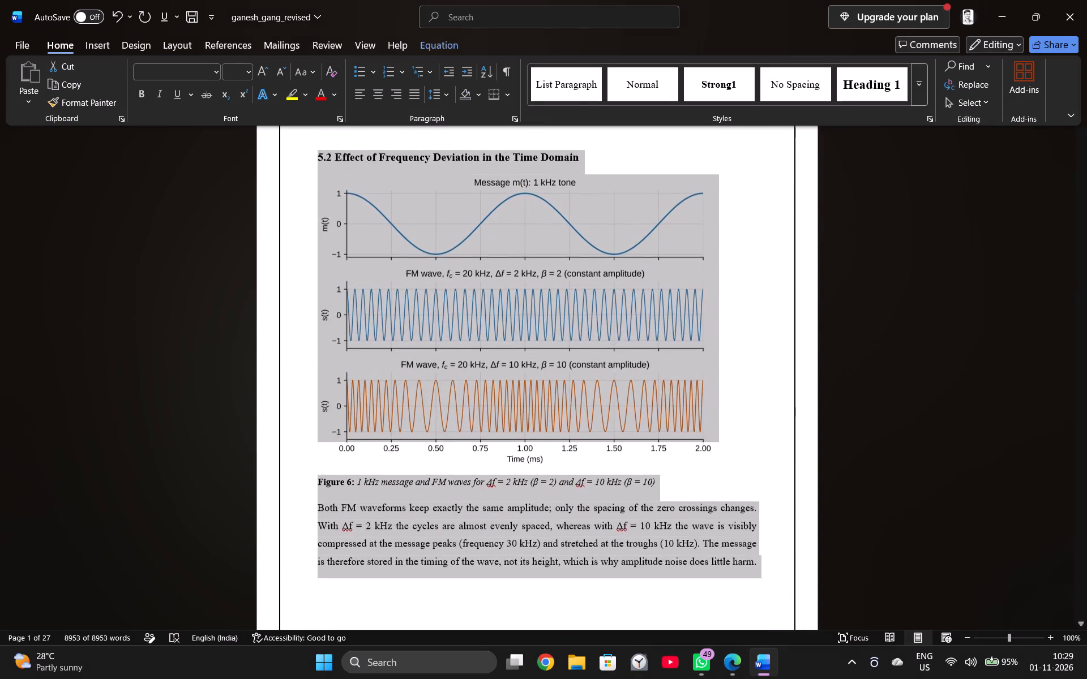
pyautogui.scroll(1, 501, 169)
pyautogui.scroll(1, 461, 118)
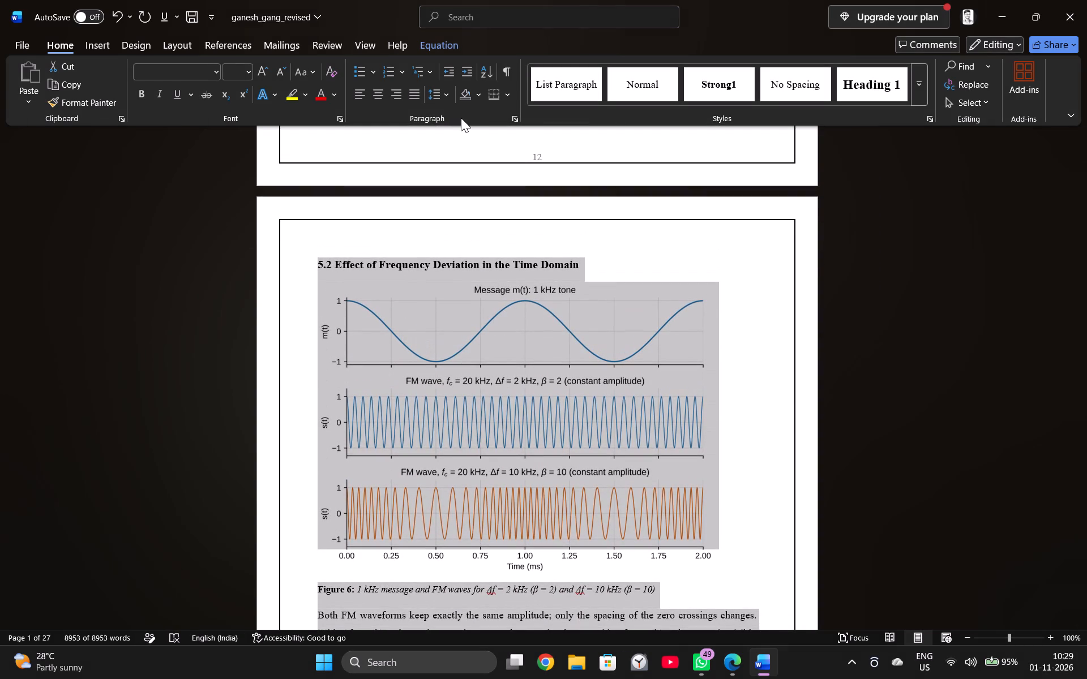
pyautogui.scroll(3, 461, 118)
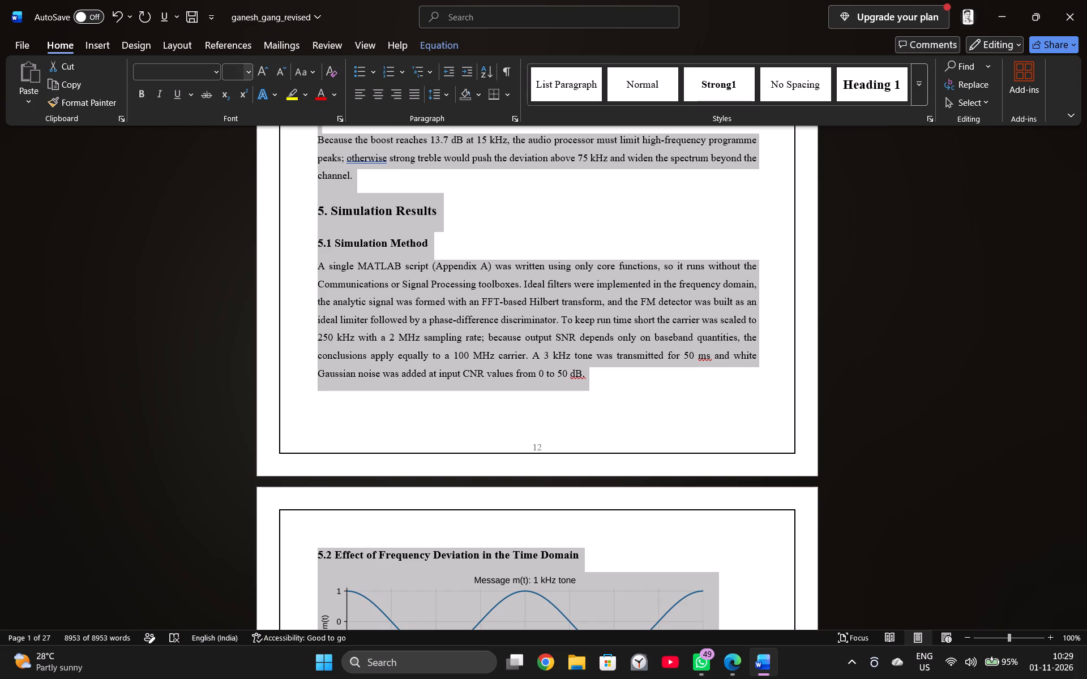
pyautogui.click(248, 73)
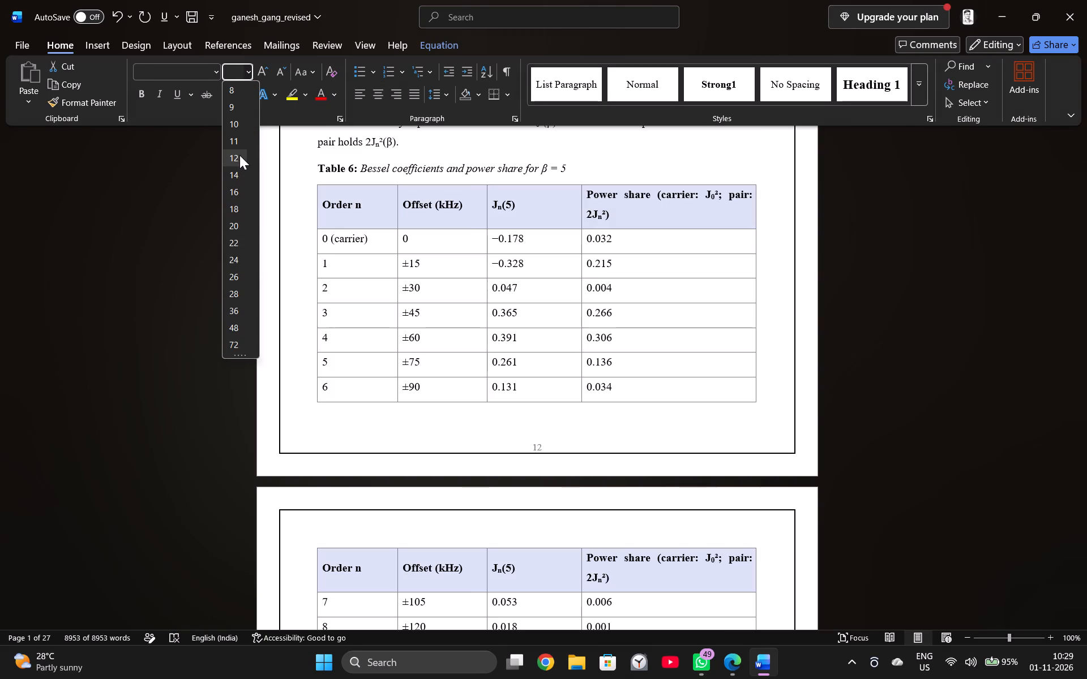
pyautogui.click(238, 159)
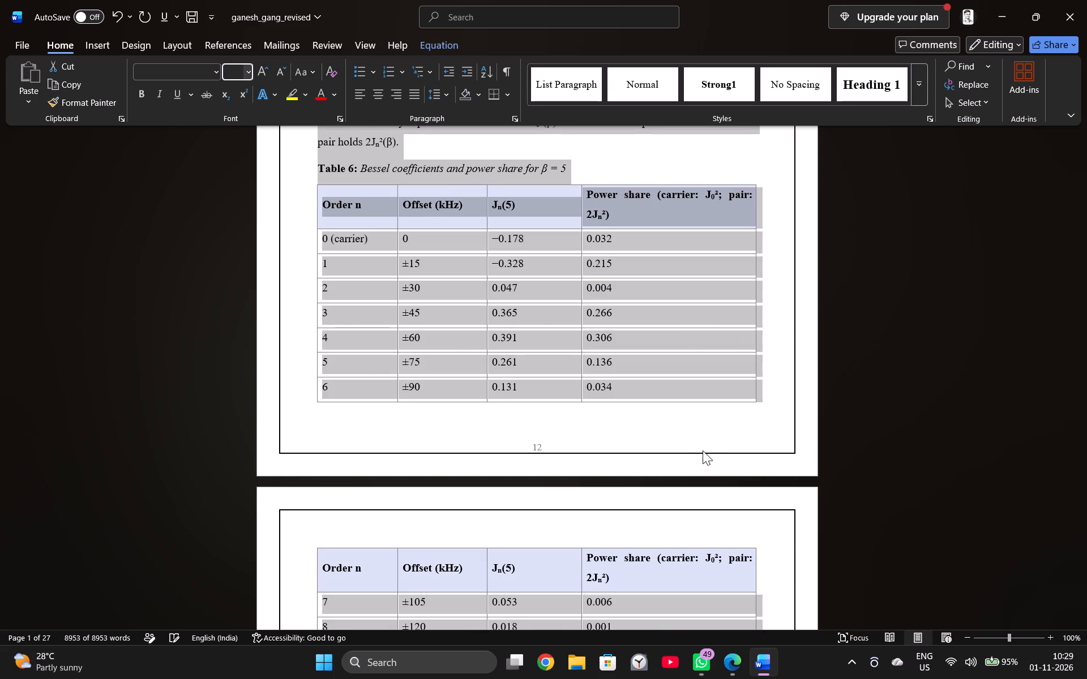
pyautogui.click(682, 426)
pyautogui.click(682, 426)
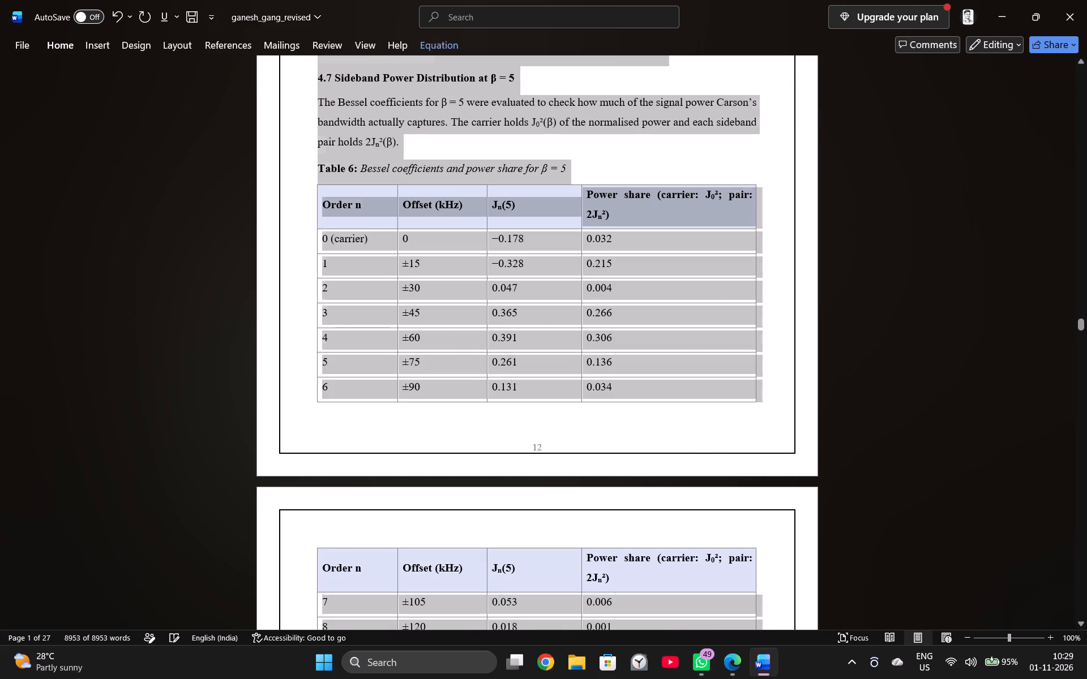
# Check the reformatted front matter from the cover page and declaration through the contents and lists to section 1.
pyautogui.scroll(3, 541, 352)
pyautogui.scroll(20, 541, 352)
pyautogui.scroll(20, 541, 352)
pyautogui.scroll(13, 541, 352)
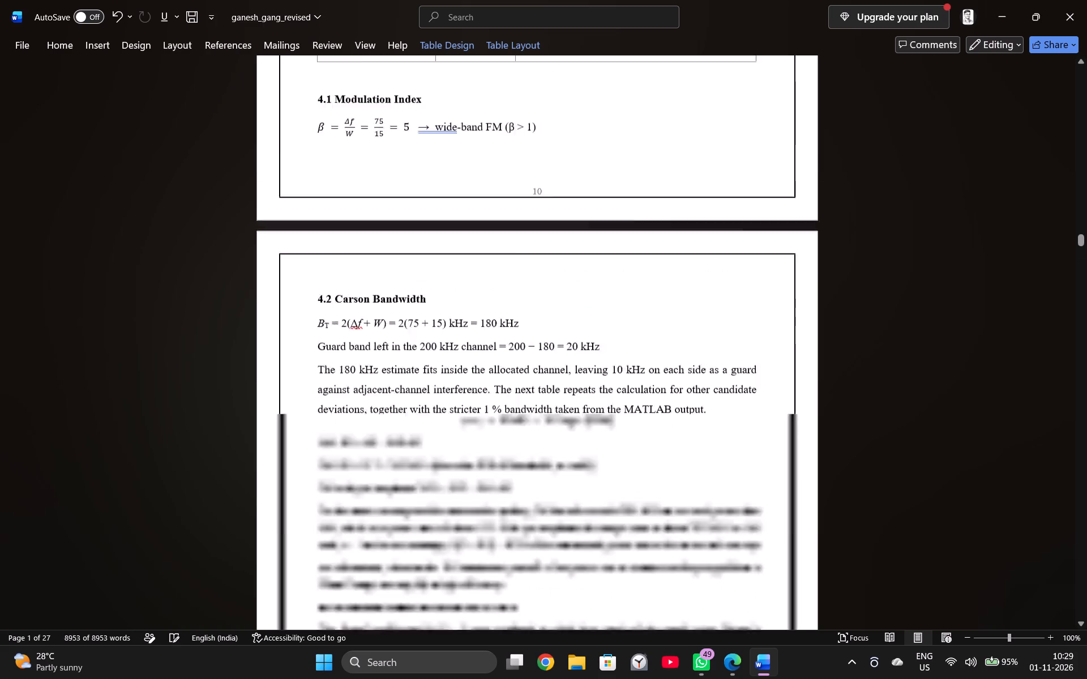
pyautogui.scroll(20, 541, 352)
pyautogui.scroll(20, 541, 352)
pyautogui.scroll(20, 541, 352)
pyautogui.scroll(-2, 541, 352)
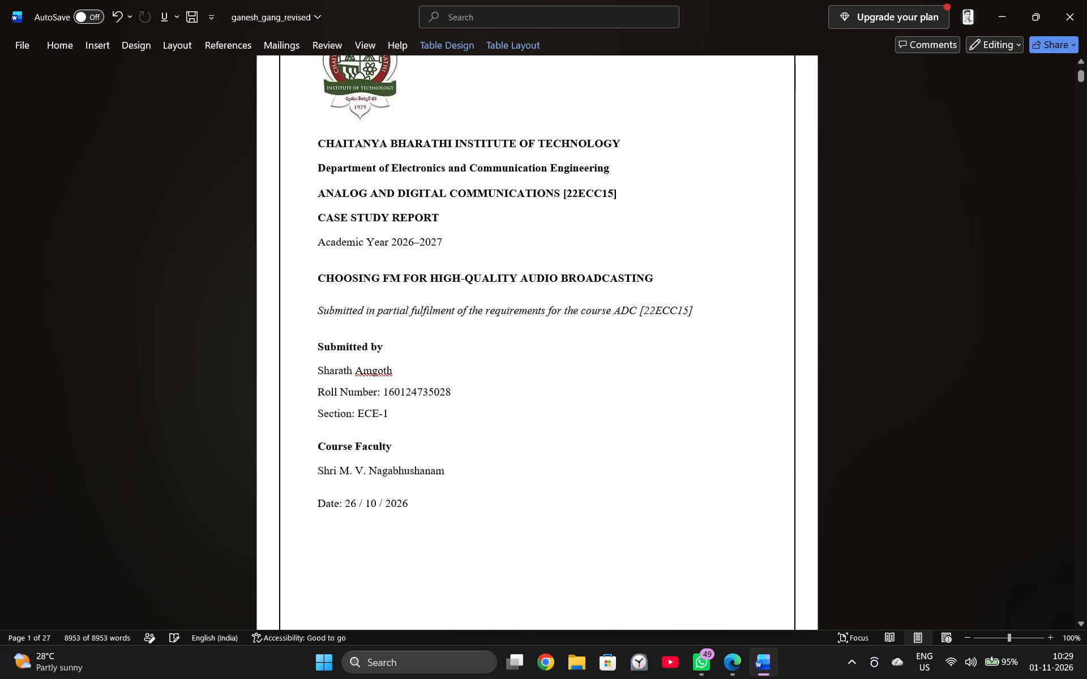
pyautogui.scroll(-3, 541, 352)
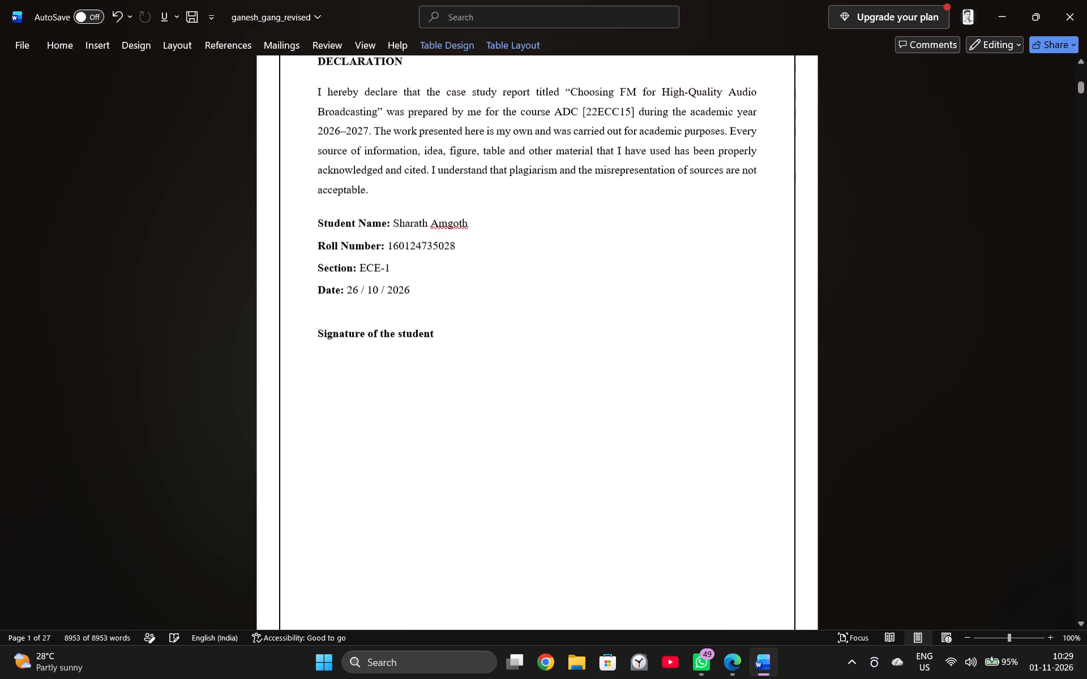
pyautogui.scroll(-1, 541, 352)
pyautogui.scroll(3, 541, 352)
pyautogui.scroll(-1, 541, 352)
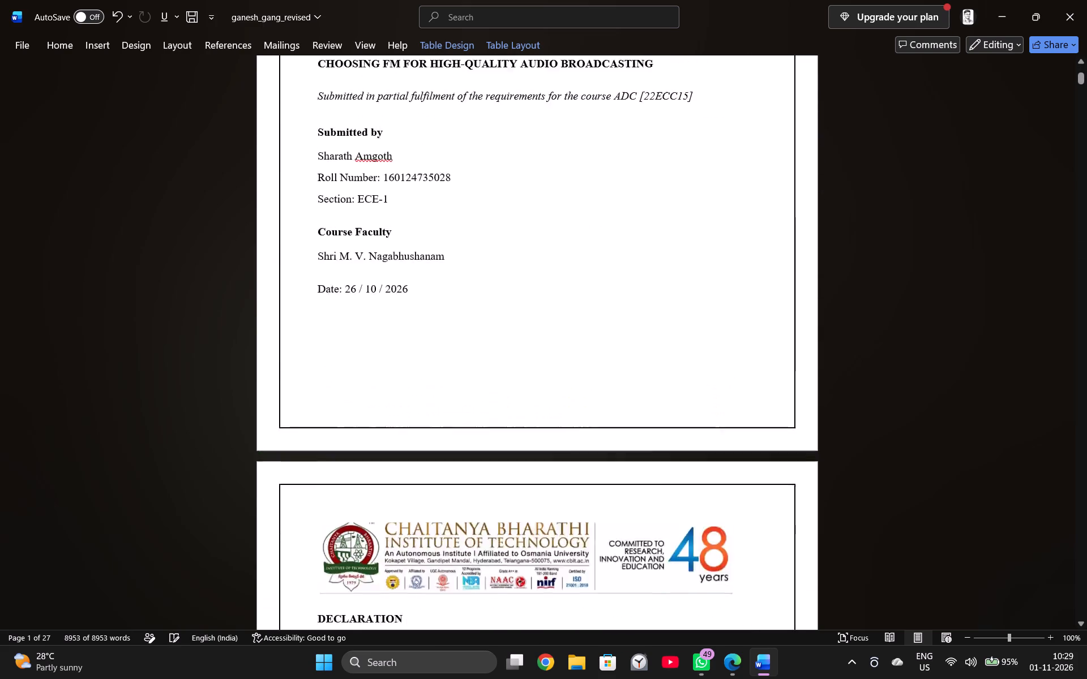
pyautogui.scroll(-4, 541, 352)
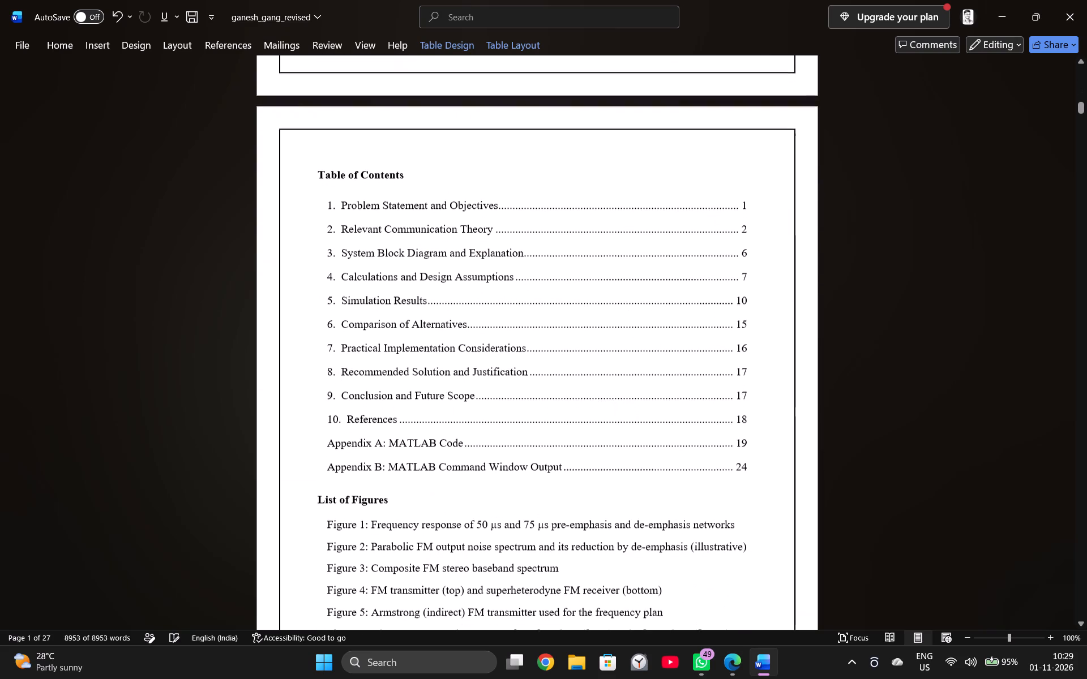
pyautogui.scroll(-3, 541, 352)
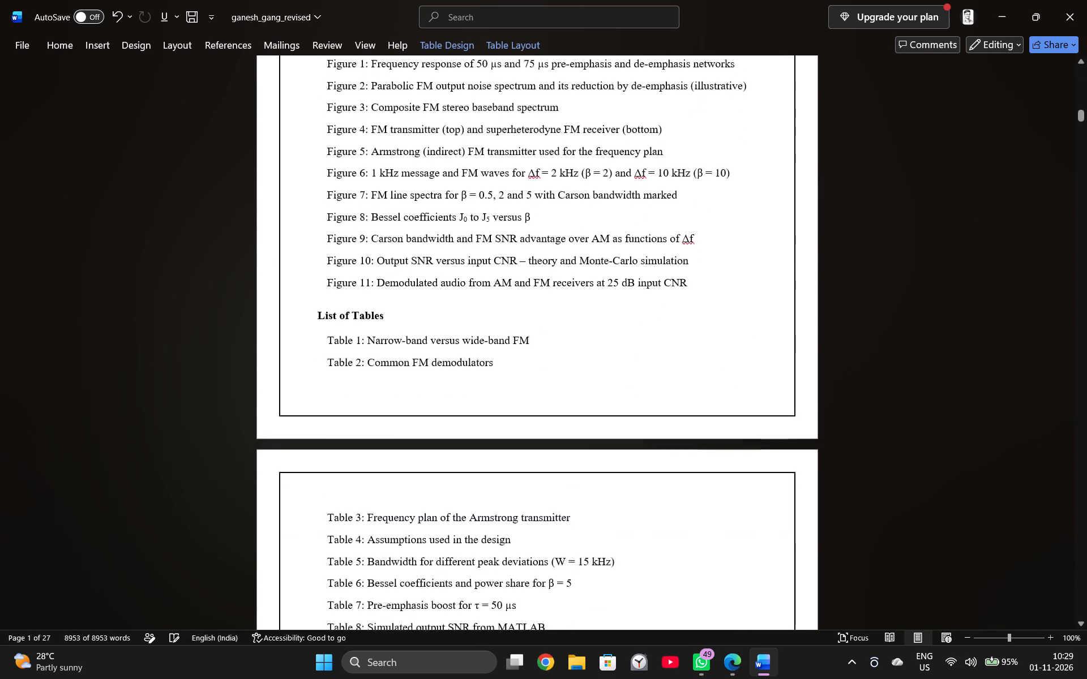
pyautogui.scroll(-3, 541, 352)
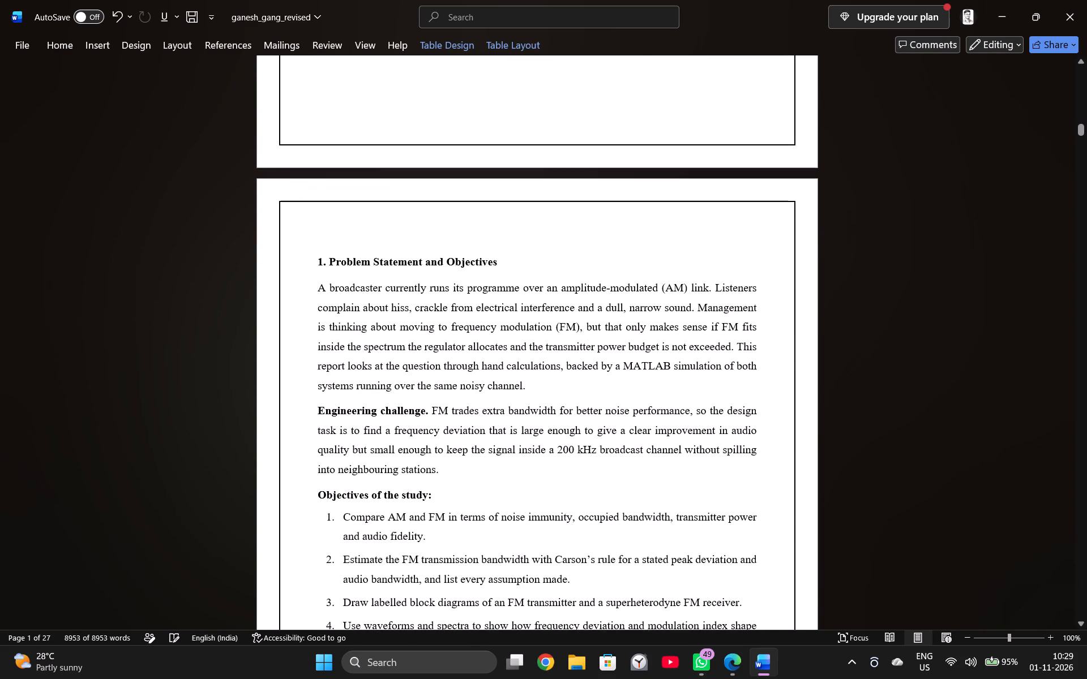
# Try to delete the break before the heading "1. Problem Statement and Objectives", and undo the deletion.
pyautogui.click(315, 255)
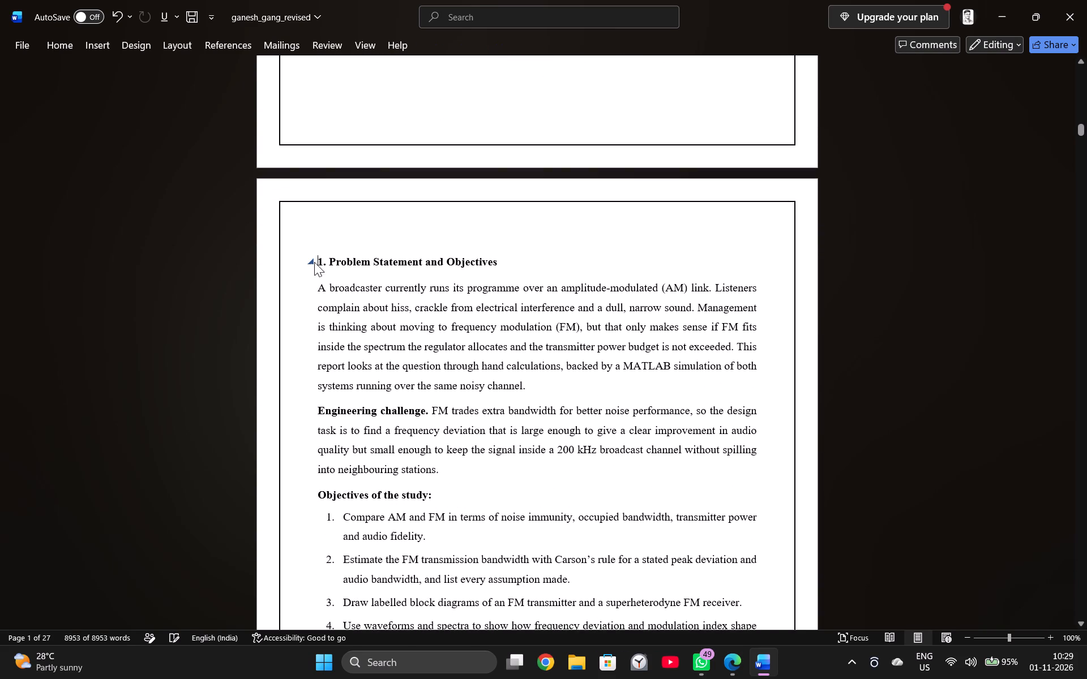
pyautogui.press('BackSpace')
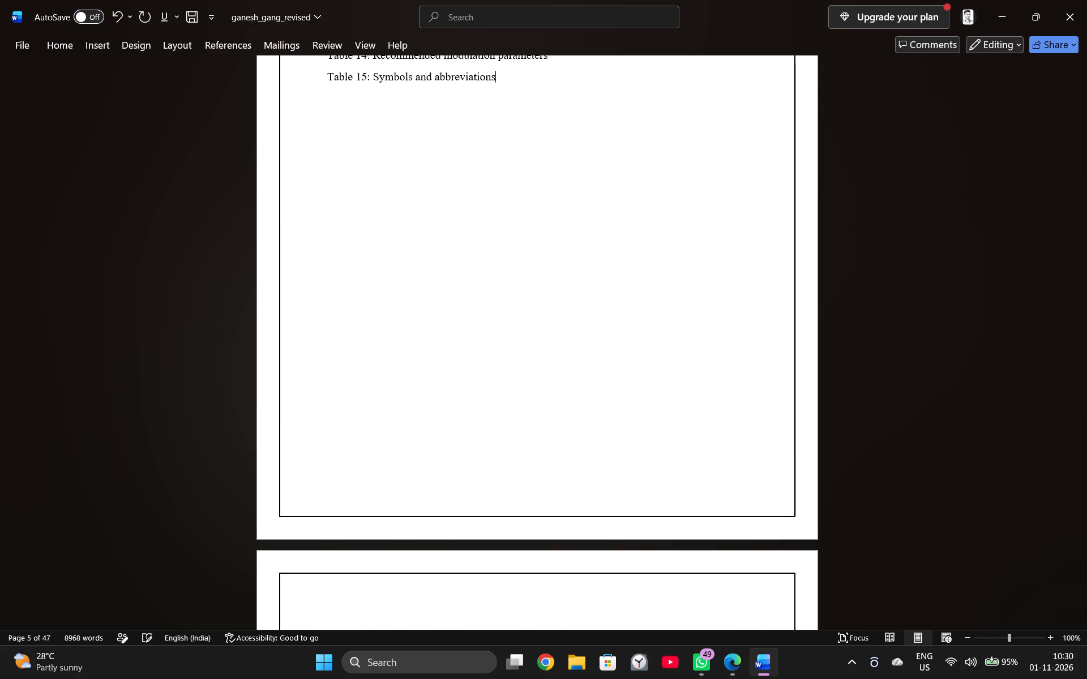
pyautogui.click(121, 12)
# Examine the pages around the section 1 heading, from the empty space before it to section 2.2 Frequency Modulation.
pyautogui.scroll(-1, 354, 204)
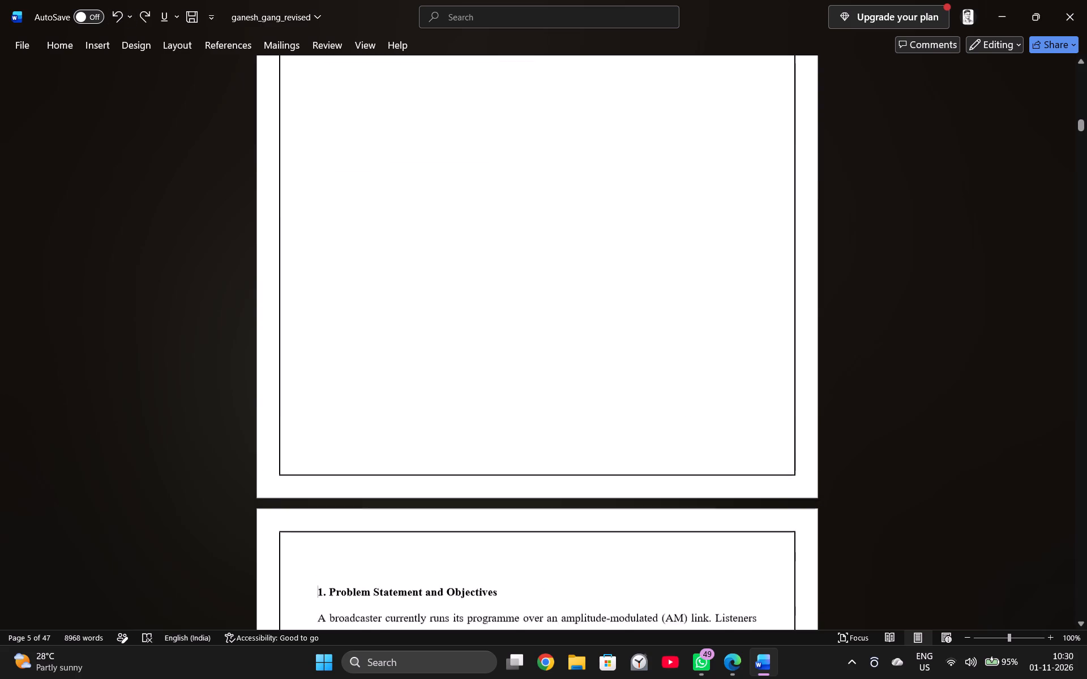
pyautogui.scroll(-3, 354, 204)
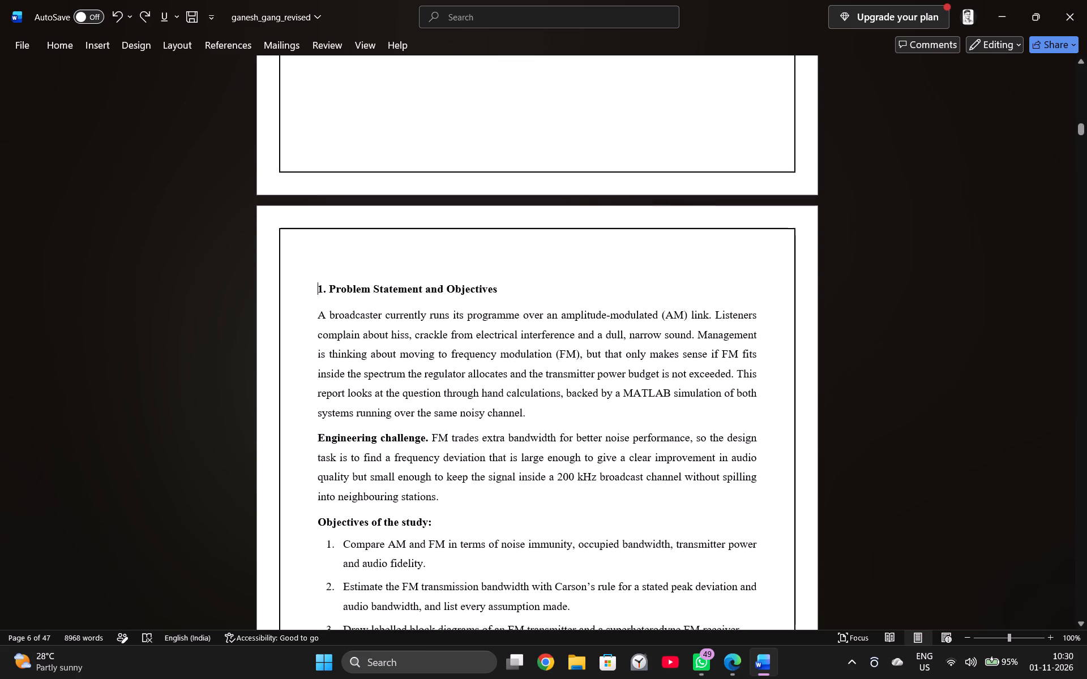
pyautogui.scroll(-5, 354, 204)
pyautogui.scroll(1, 354, 204)
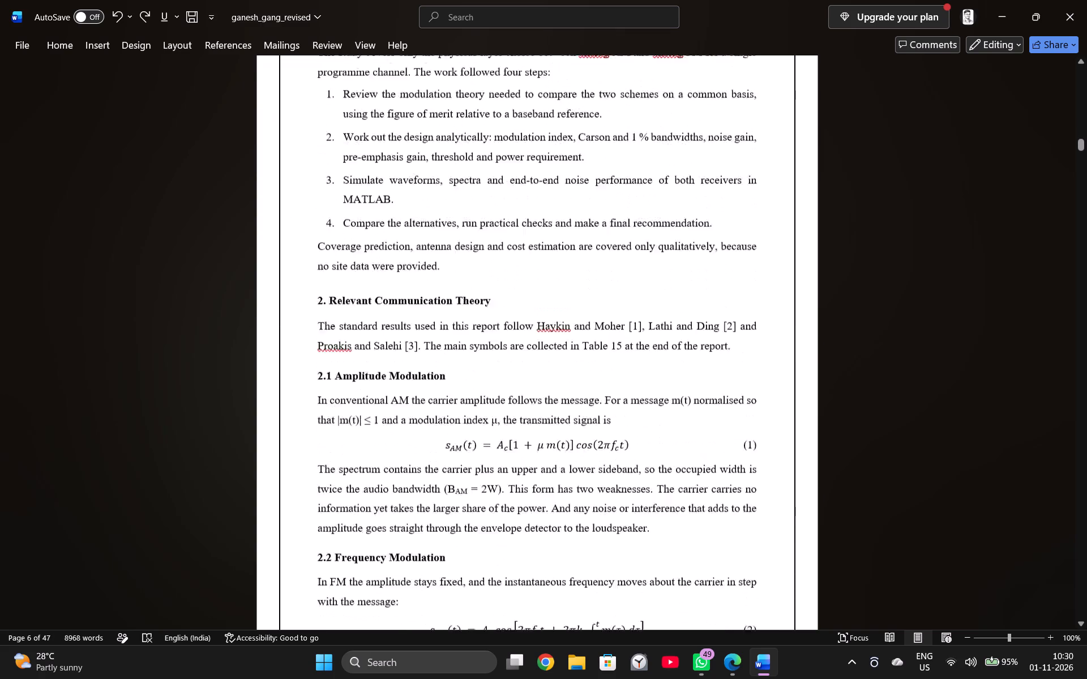
pyautogui.scroll(3, 354, 204)
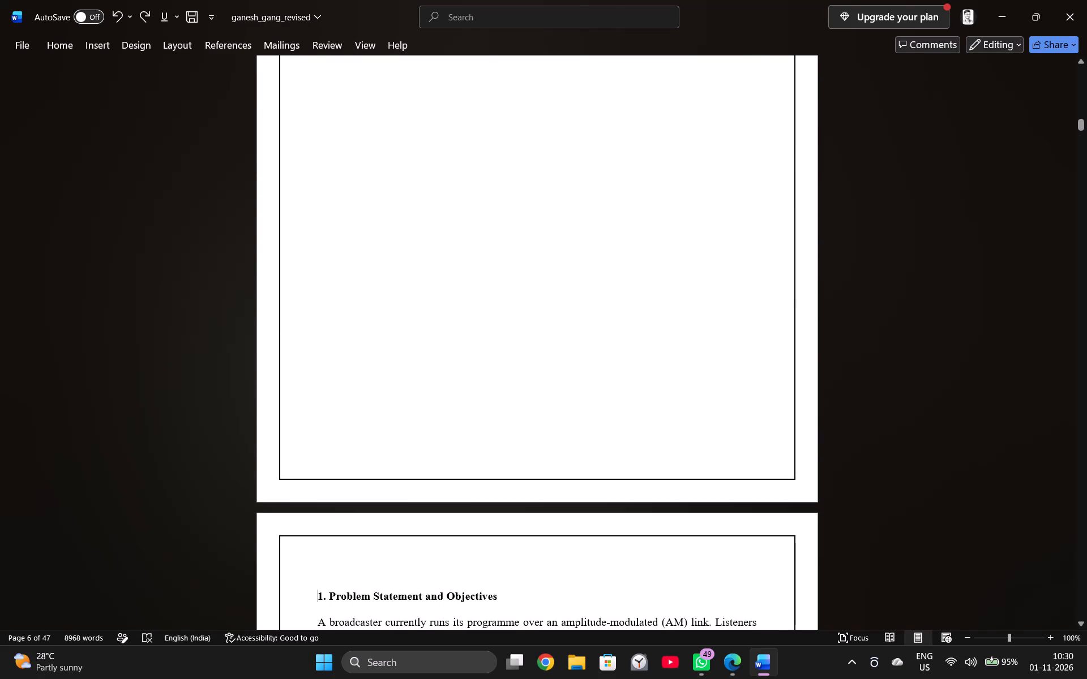
pyautogui.scroll(-2, 354, 204)
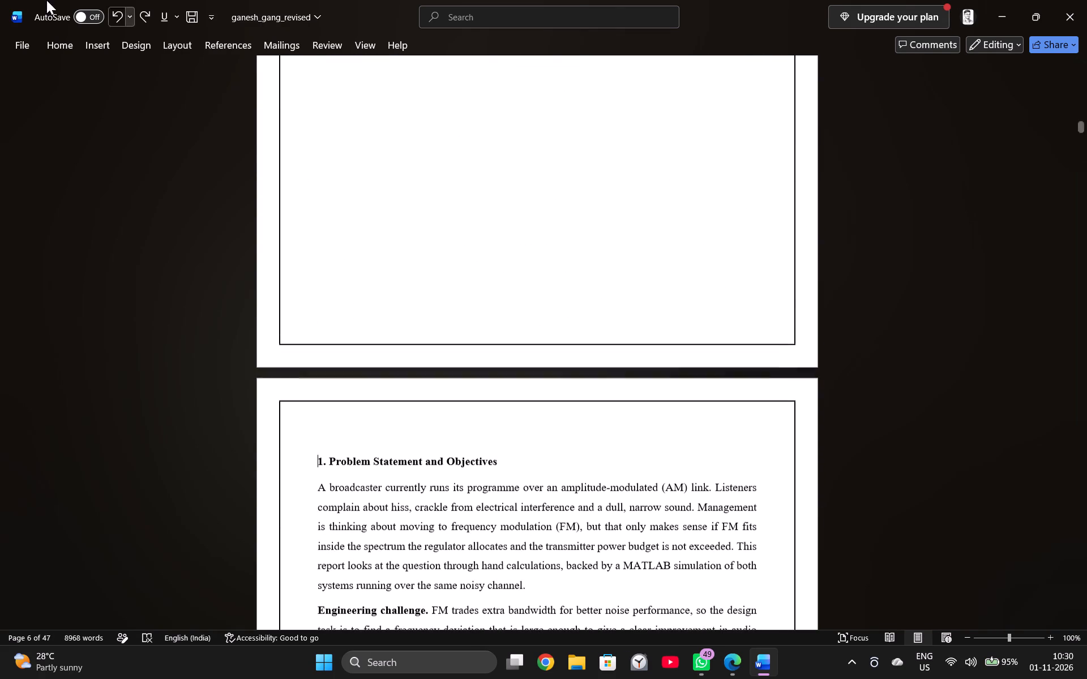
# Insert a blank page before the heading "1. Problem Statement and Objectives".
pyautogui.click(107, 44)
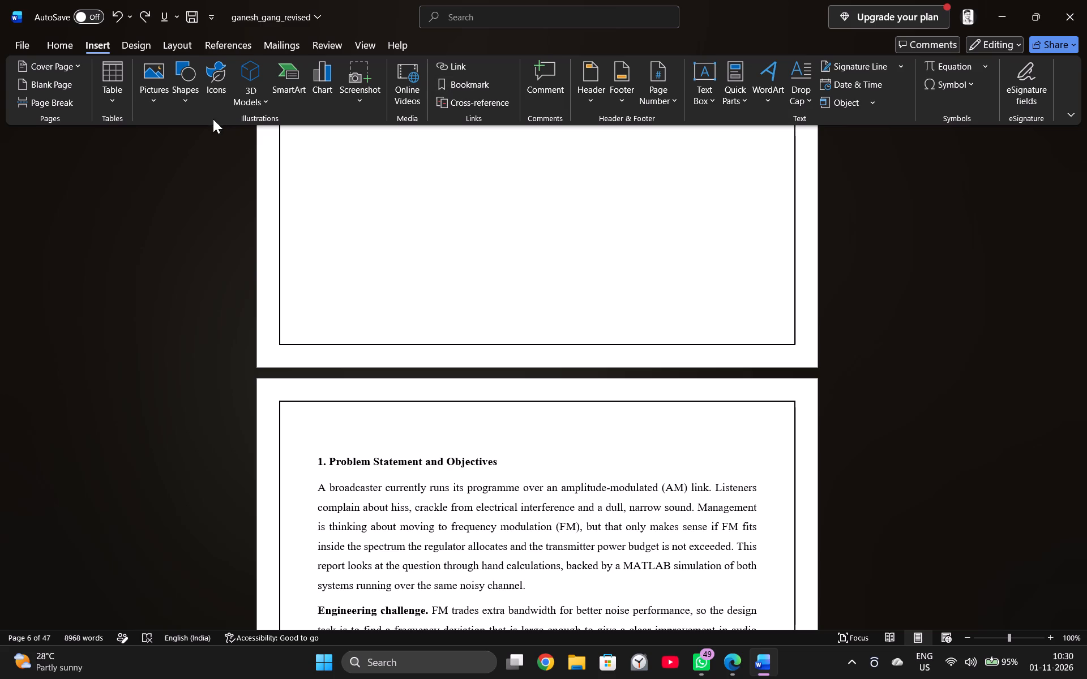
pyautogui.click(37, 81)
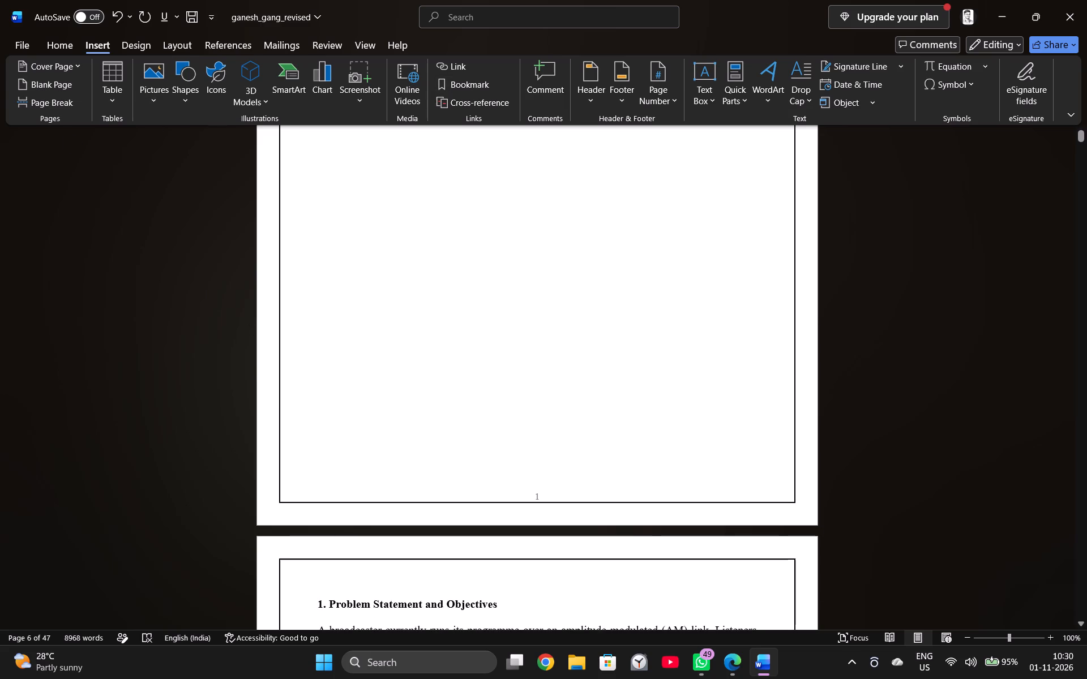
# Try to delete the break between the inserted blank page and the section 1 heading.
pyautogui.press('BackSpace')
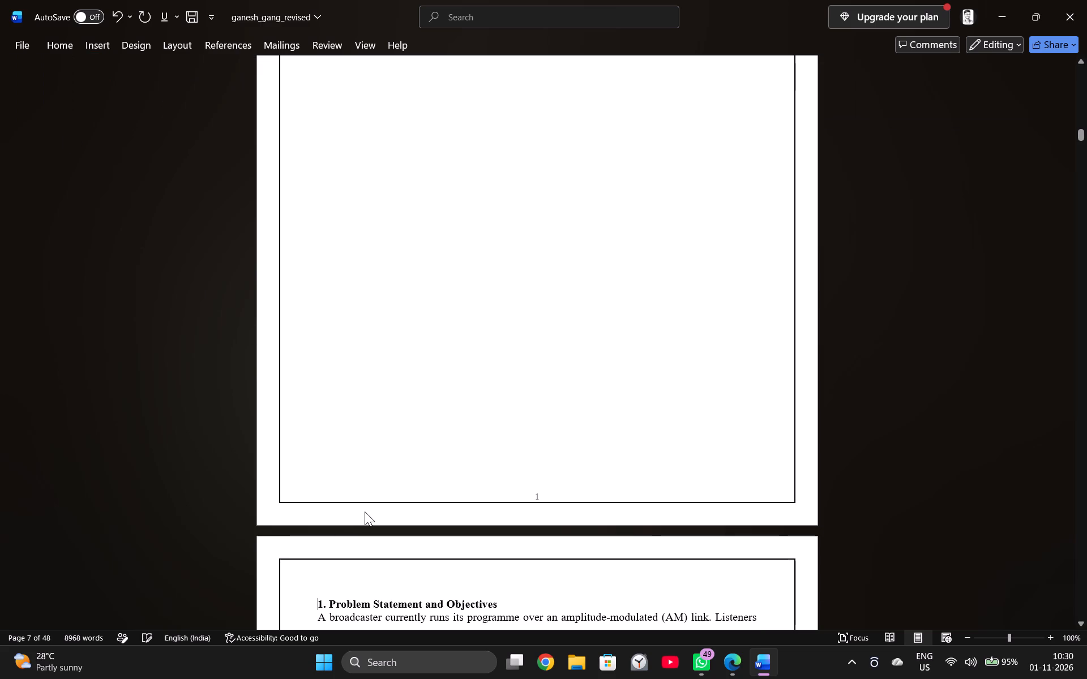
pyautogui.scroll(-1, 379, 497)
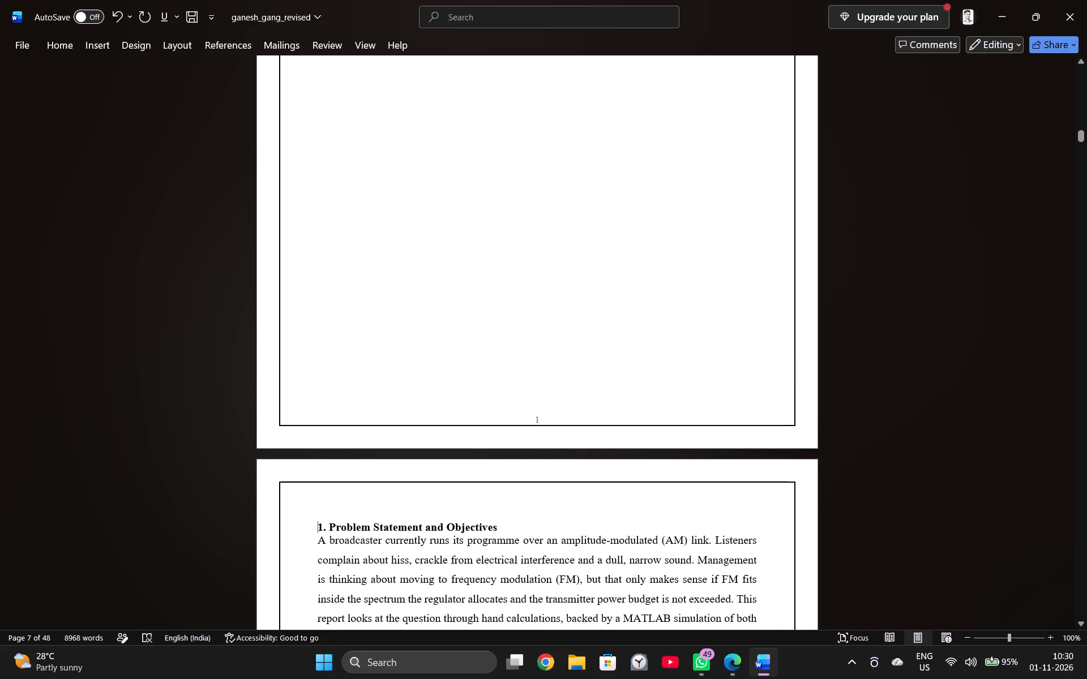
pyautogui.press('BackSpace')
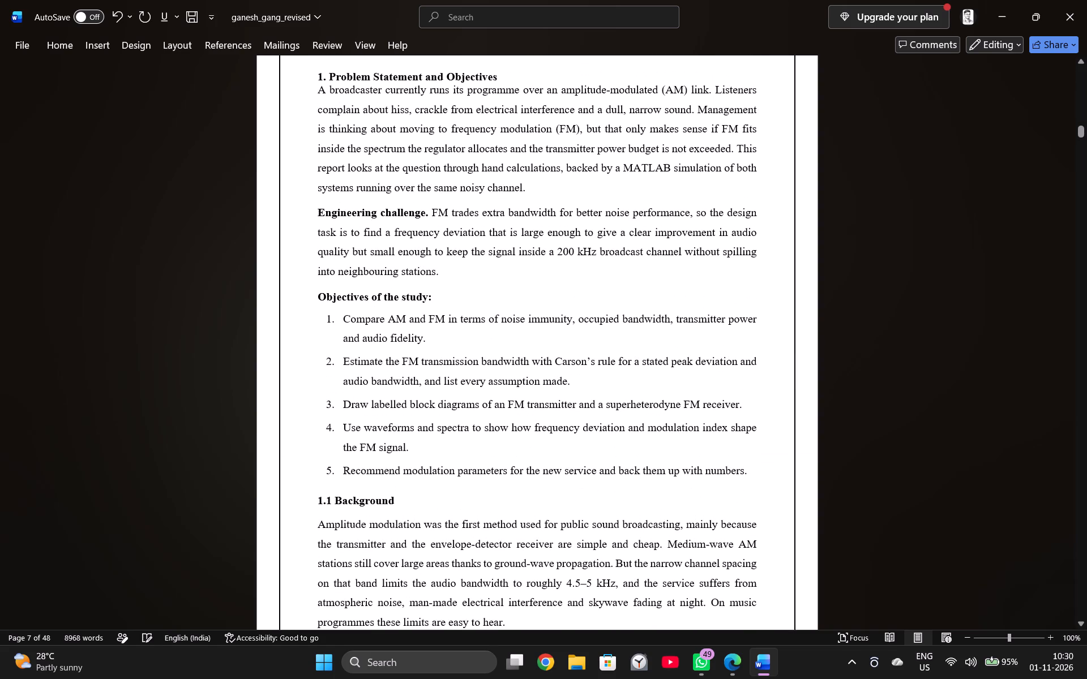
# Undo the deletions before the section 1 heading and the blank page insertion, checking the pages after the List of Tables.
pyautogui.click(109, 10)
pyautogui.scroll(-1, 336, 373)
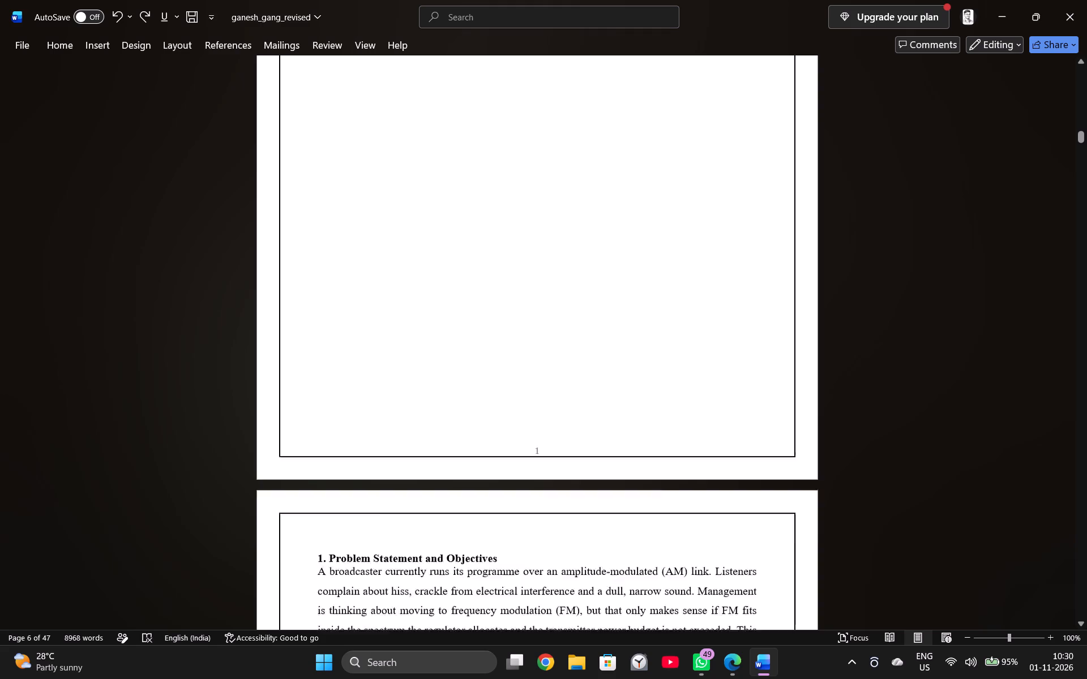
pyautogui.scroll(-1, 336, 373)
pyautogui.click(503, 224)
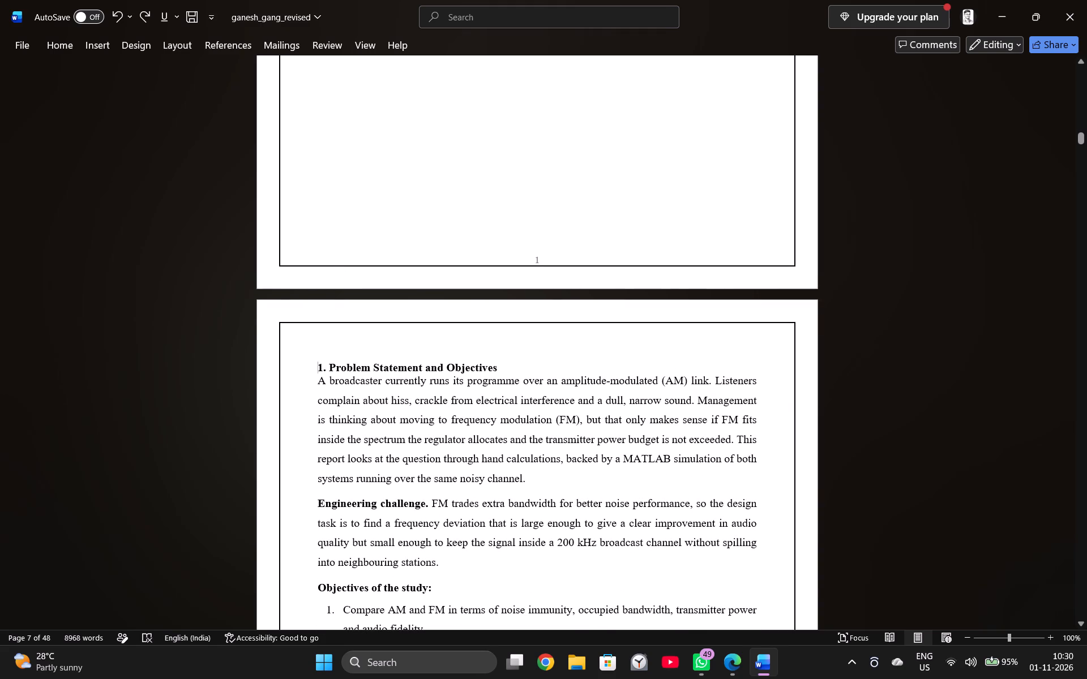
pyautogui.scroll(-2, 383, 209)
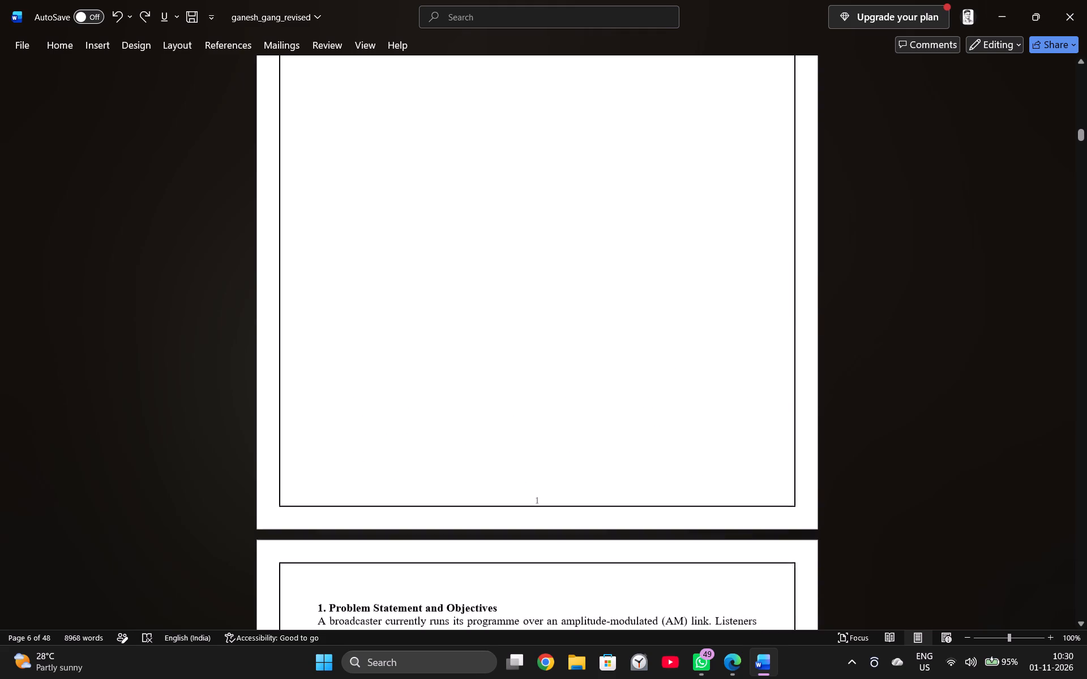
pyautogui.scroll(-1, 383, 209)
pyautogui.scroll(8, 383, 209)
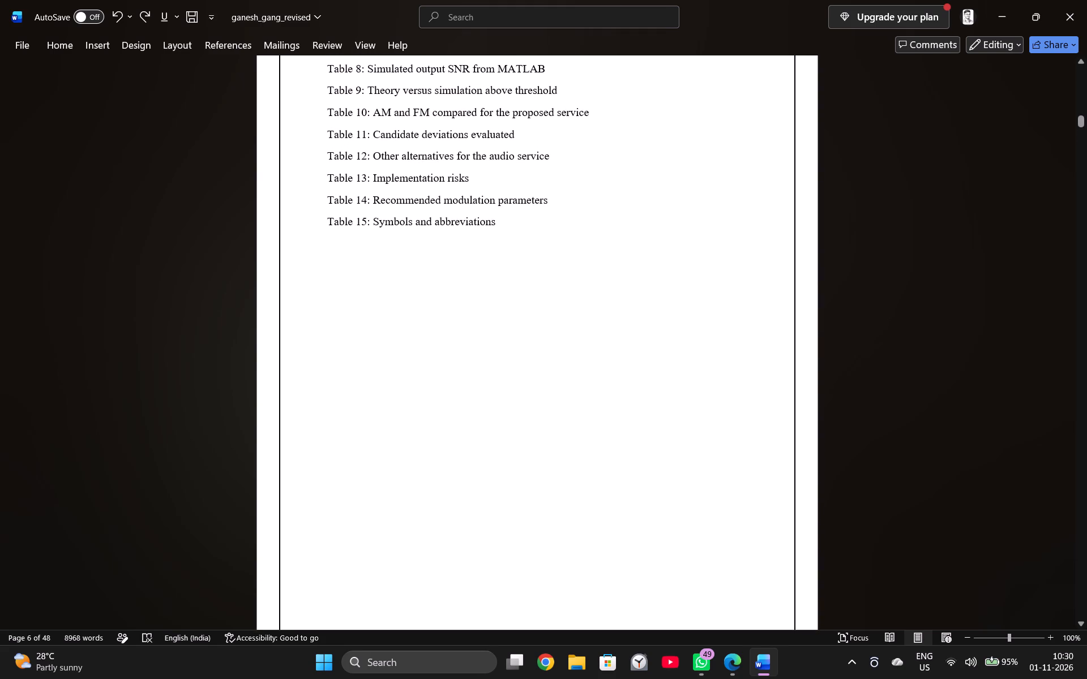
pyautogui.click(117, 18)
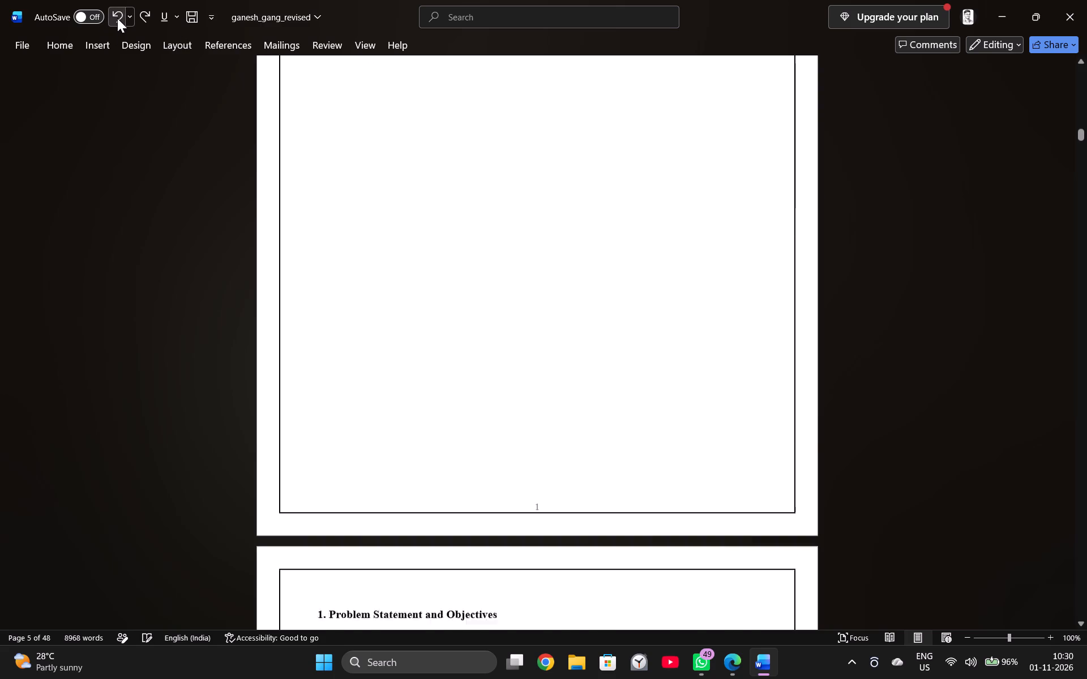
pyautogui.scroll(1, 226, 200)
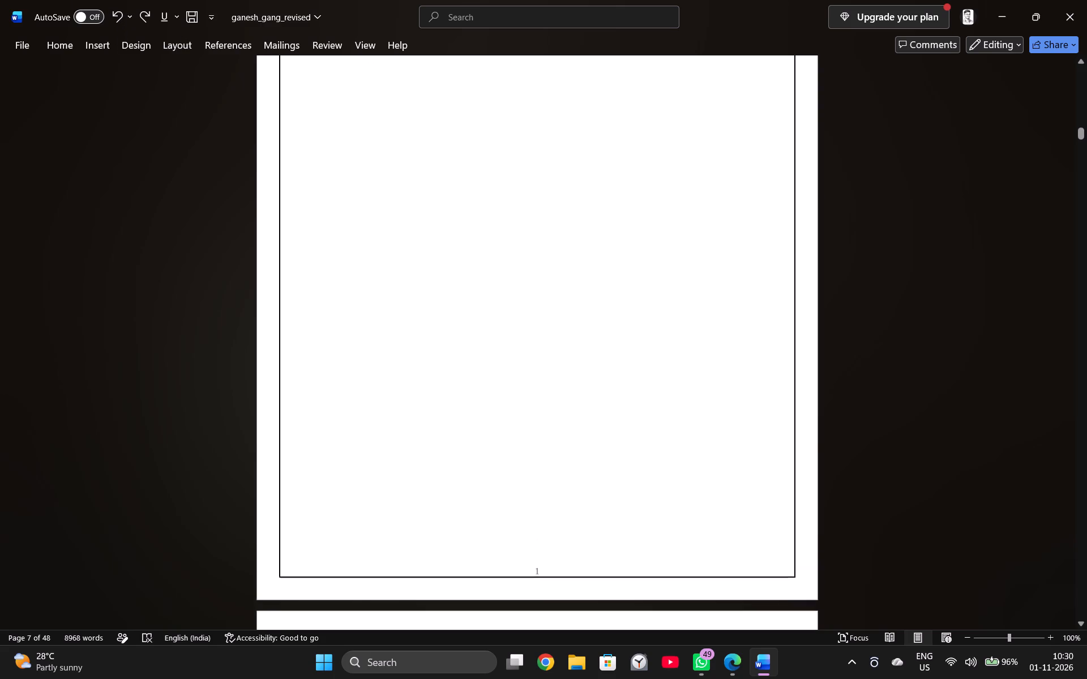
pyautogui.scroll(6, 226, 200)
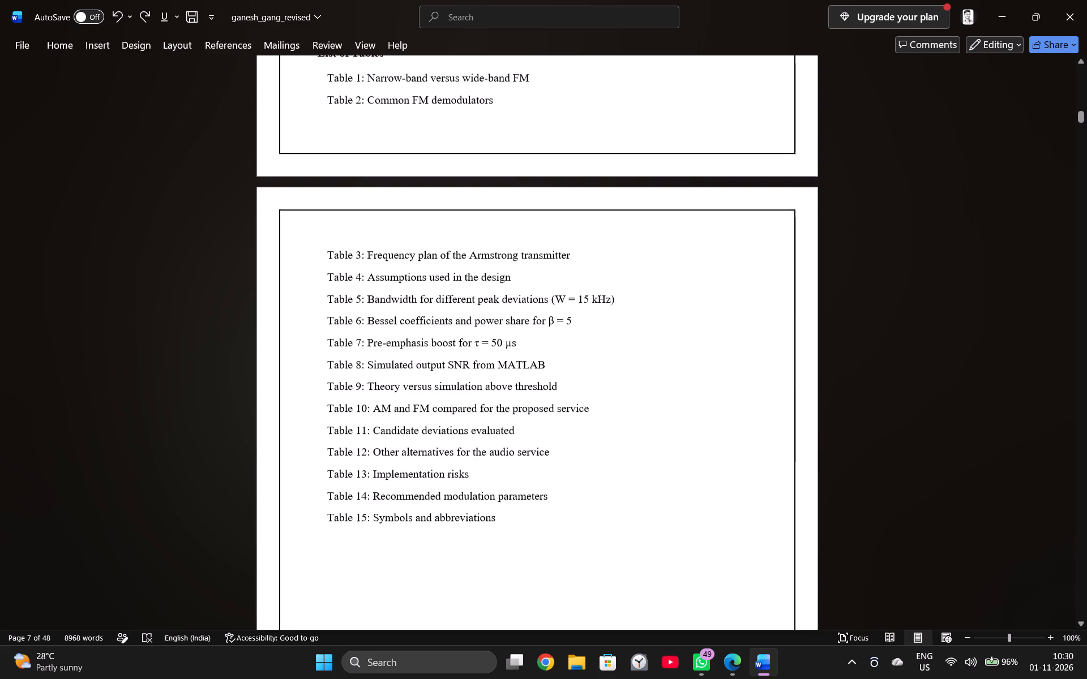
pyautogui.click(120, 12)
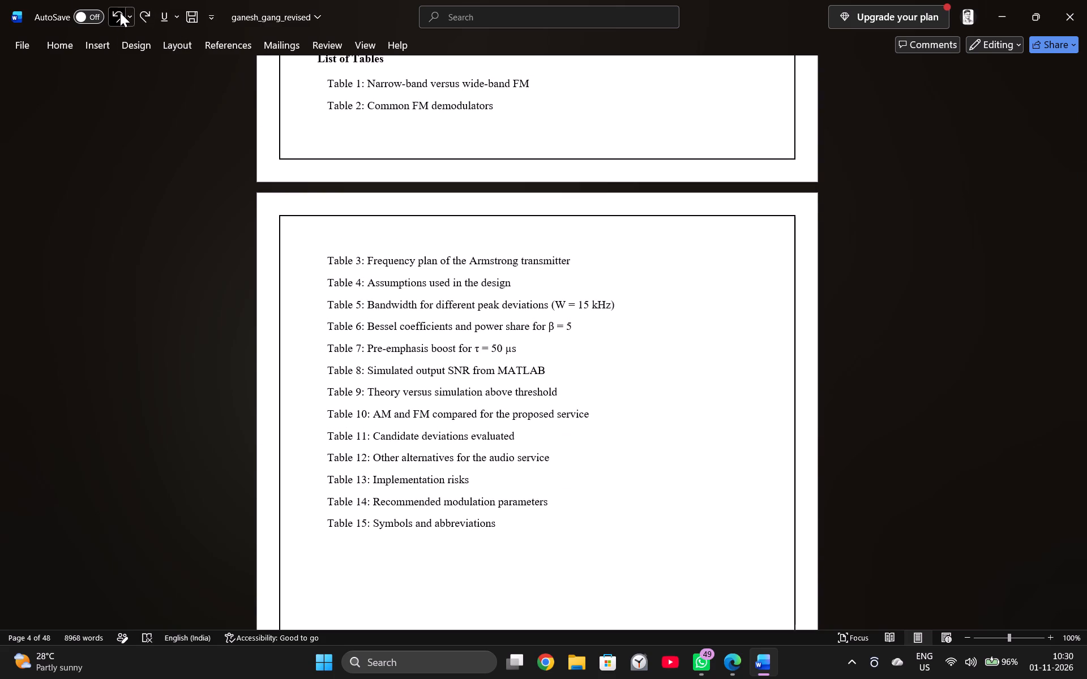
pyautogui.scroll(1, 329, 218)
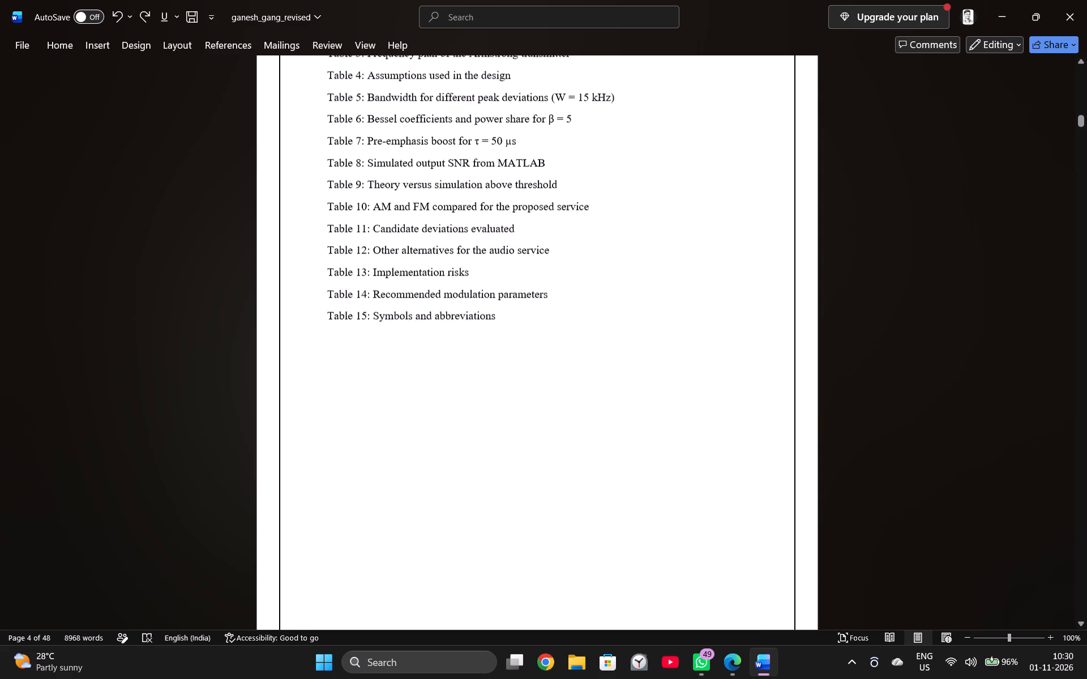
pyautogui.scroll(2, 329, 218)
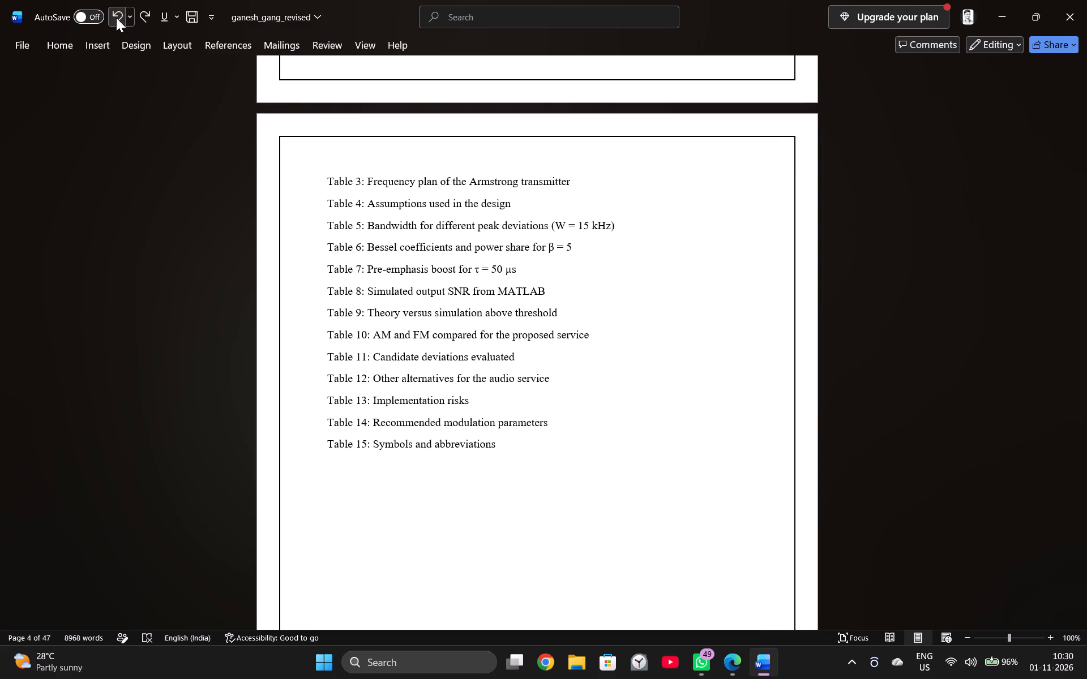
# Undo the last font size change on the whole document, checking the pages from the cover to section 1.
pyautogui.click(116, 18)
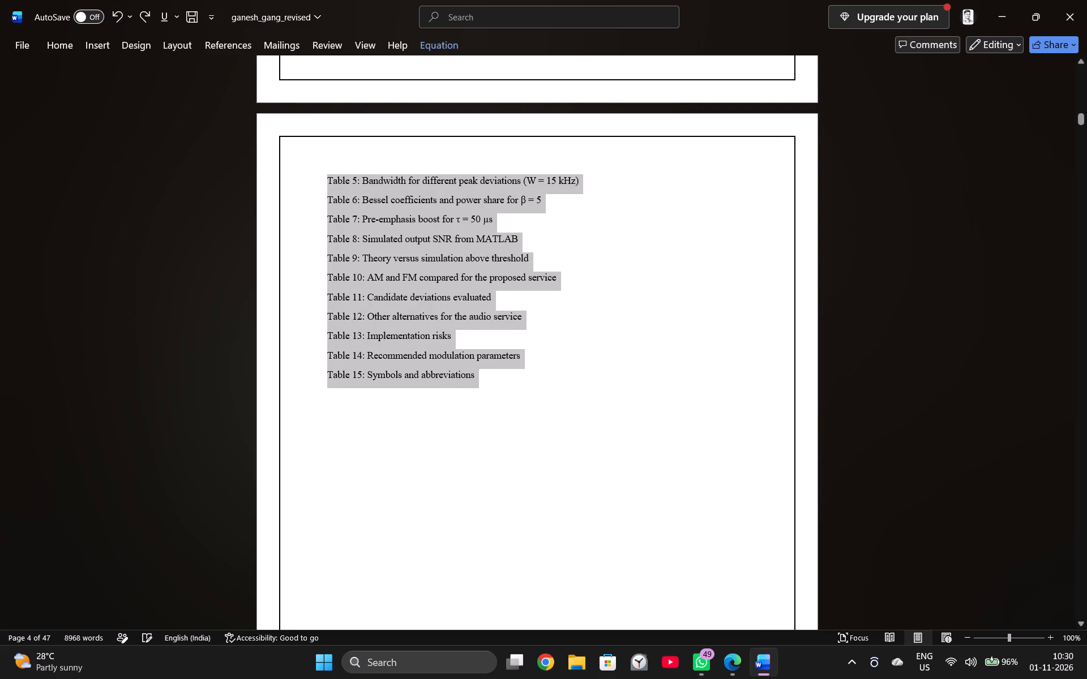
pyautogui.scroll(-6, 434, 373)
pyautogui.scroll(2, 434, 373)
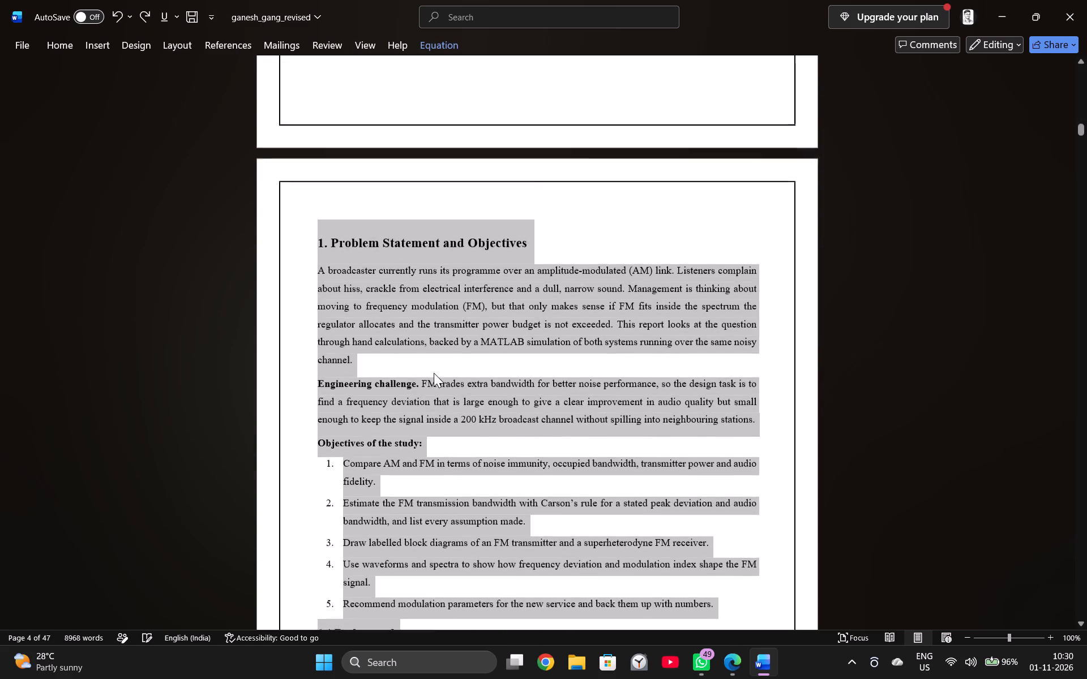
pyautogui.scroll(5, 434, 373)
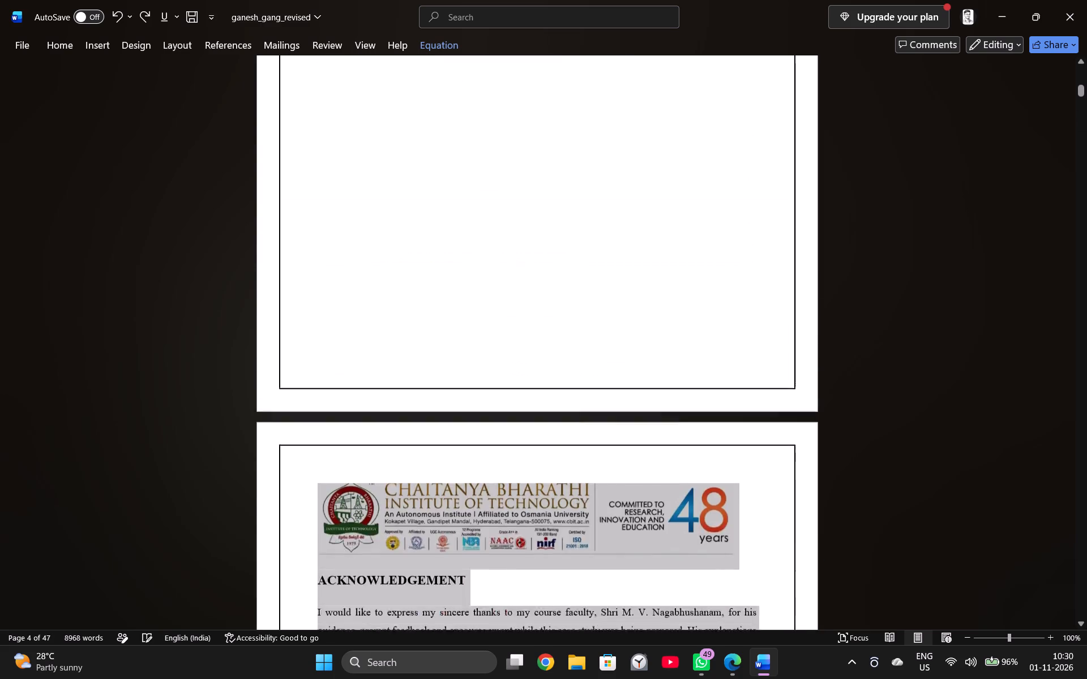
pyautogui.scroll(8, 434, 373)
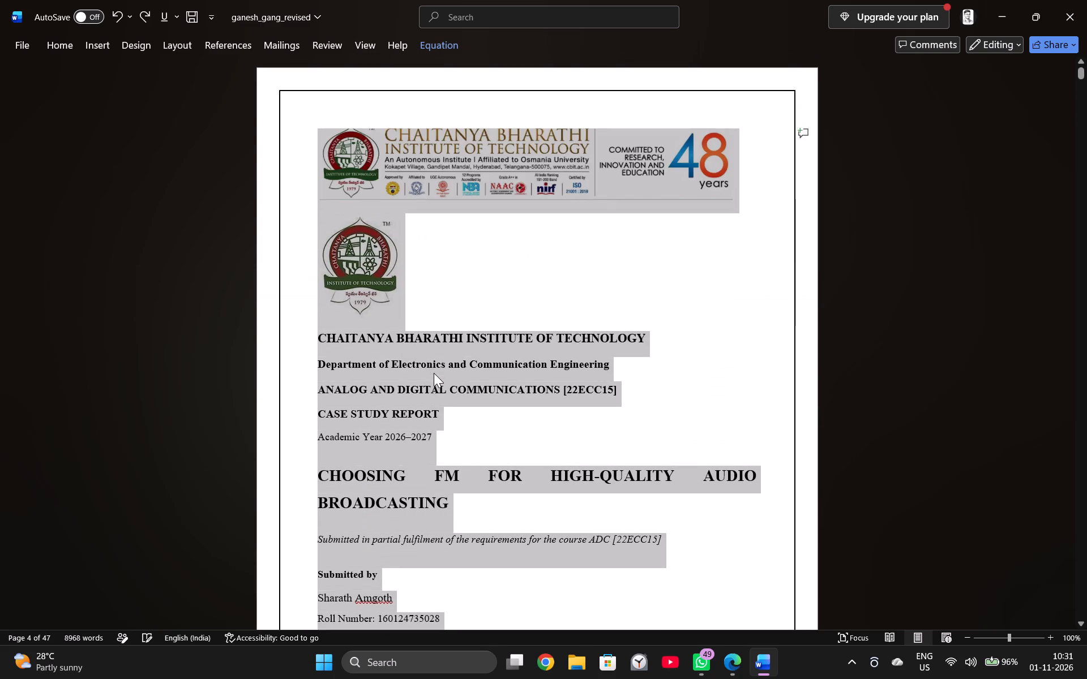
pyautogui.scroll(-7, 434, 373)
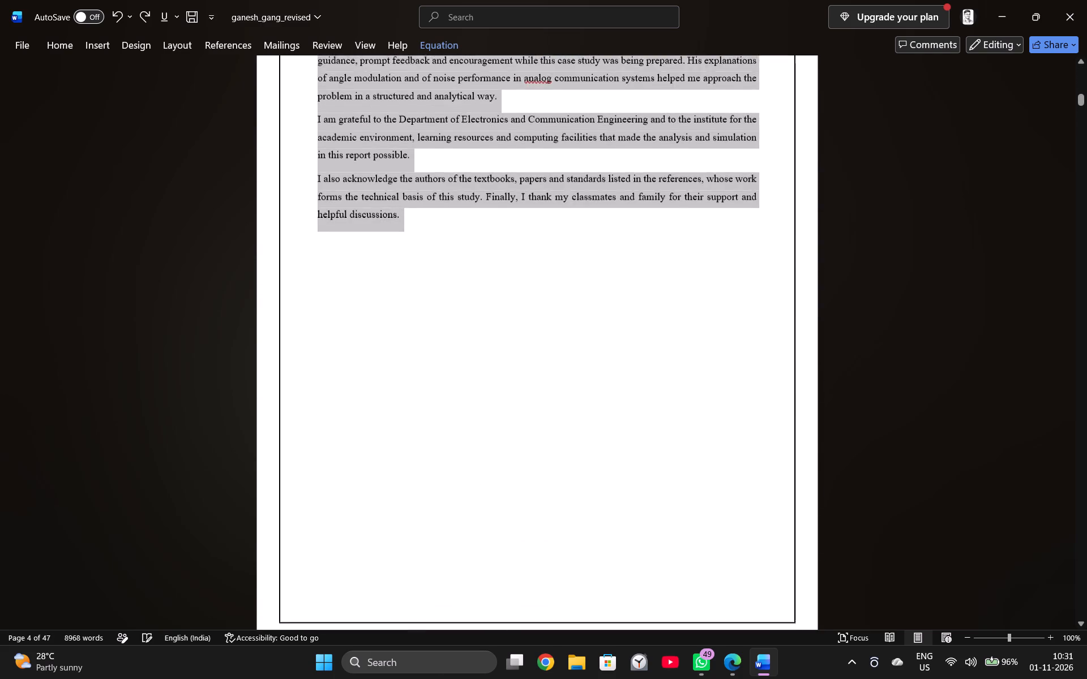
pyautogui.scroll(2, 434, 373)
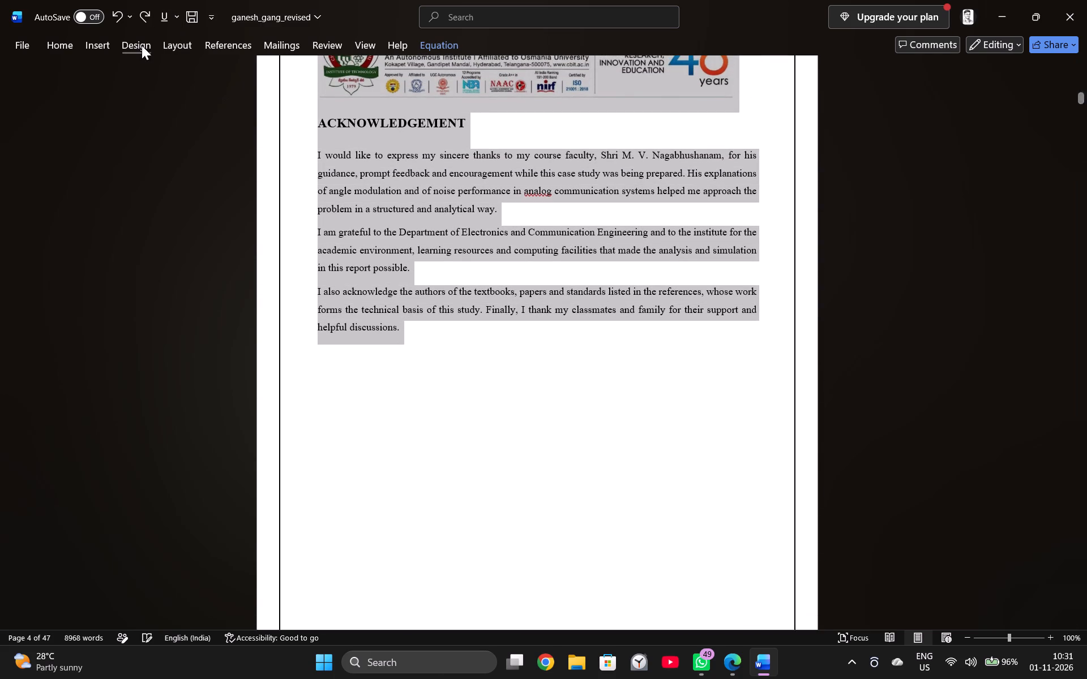
# Format the entire selected document with font size 12, justified alignment and 1.5 line spacing.
pyautogui.click(55, 41)
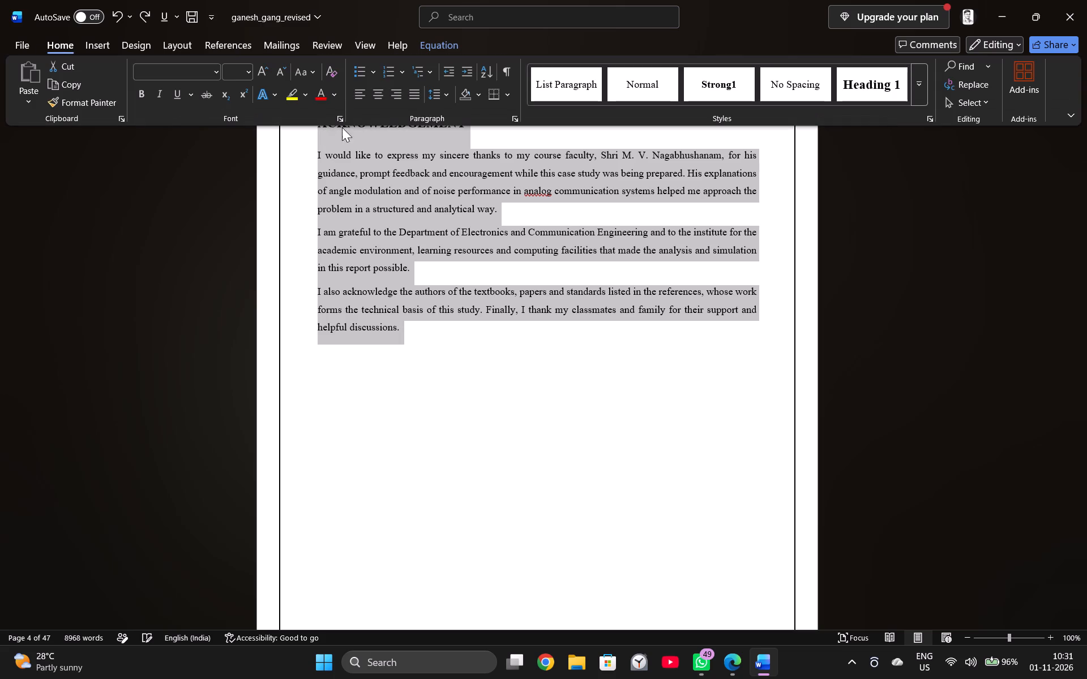
pyautogui.click(248, 75)
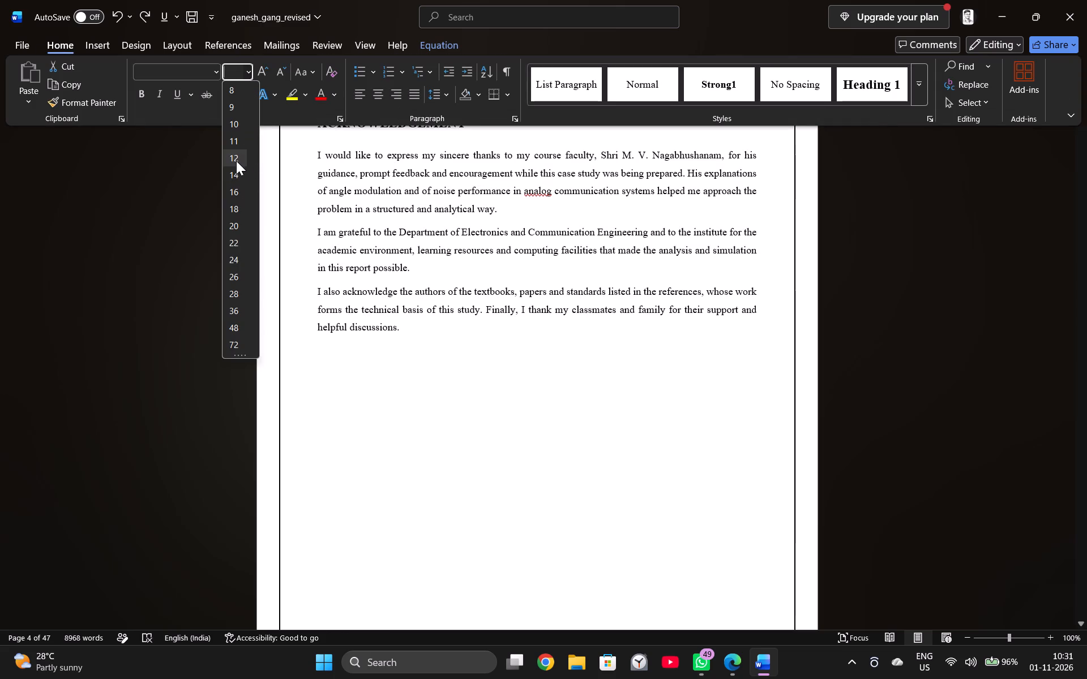
pyautogui.click(236, 160)
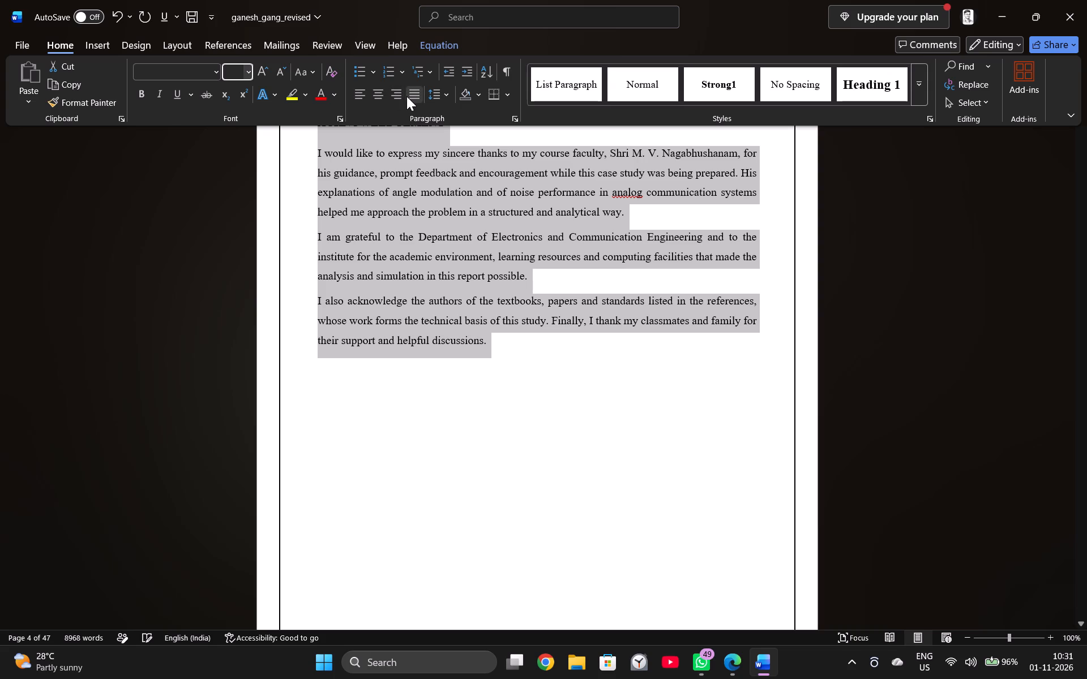
pyautogui.click(406, 96)
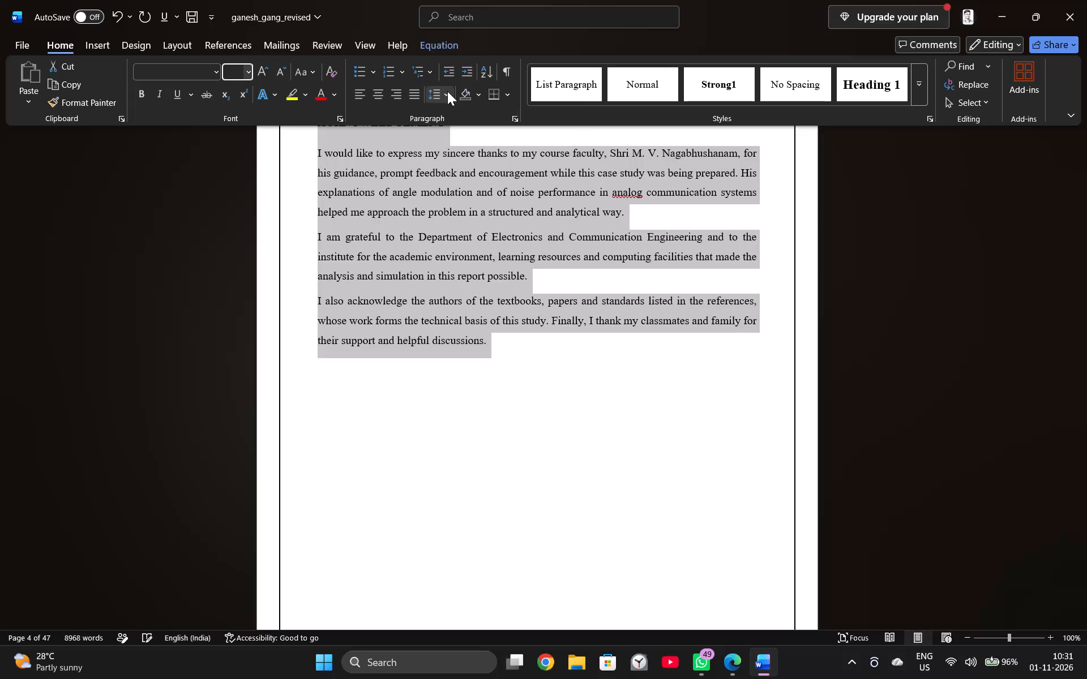
pyautogui.click(447, 91)
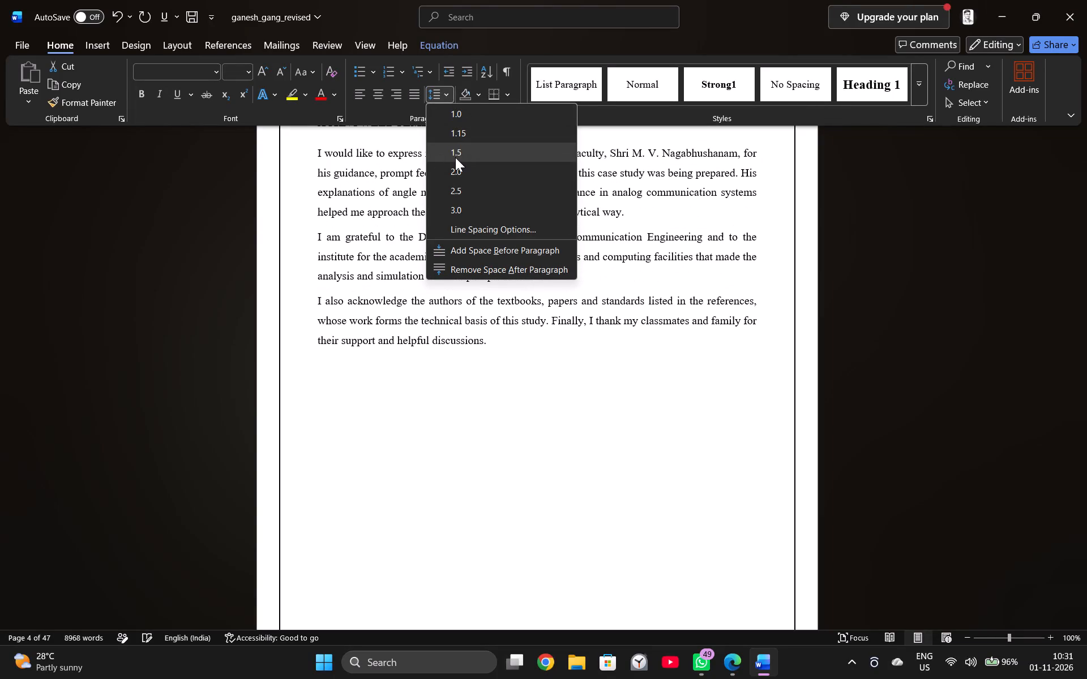
pyautogui.click(455, 157)
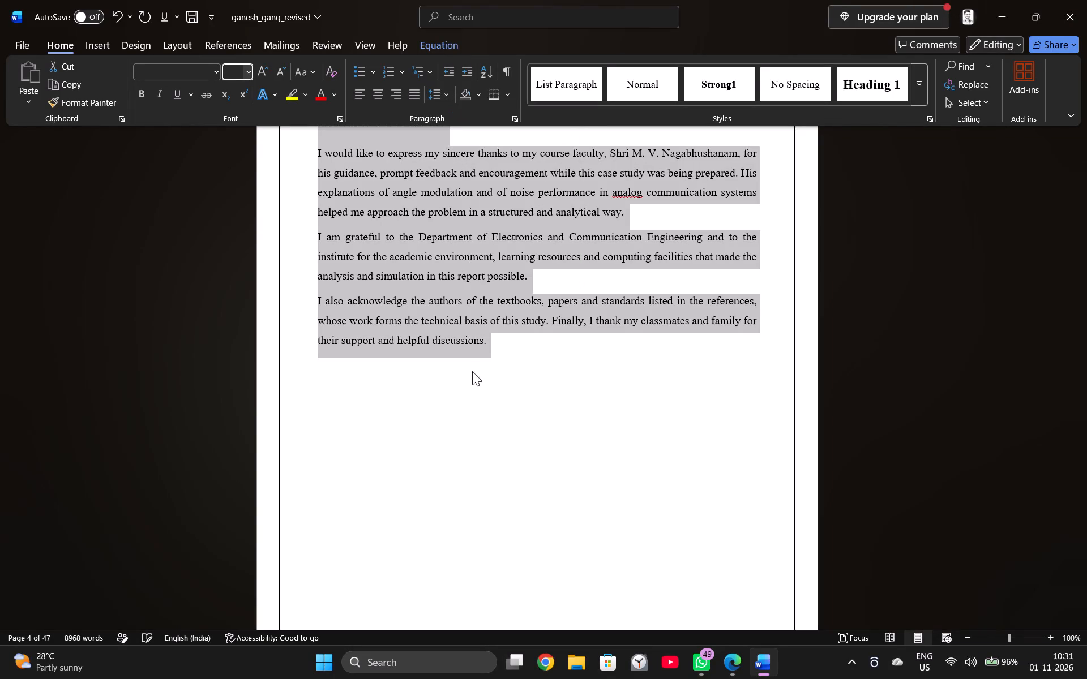
pyautogui.click(246, 72)
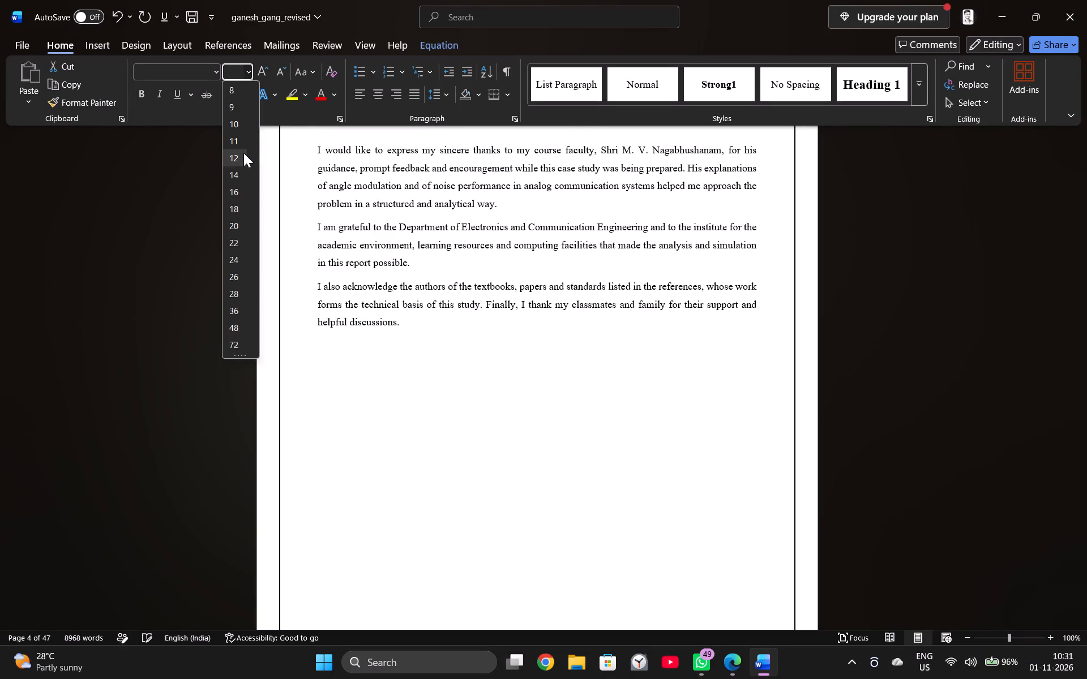
pyautogui.click(242, 154)
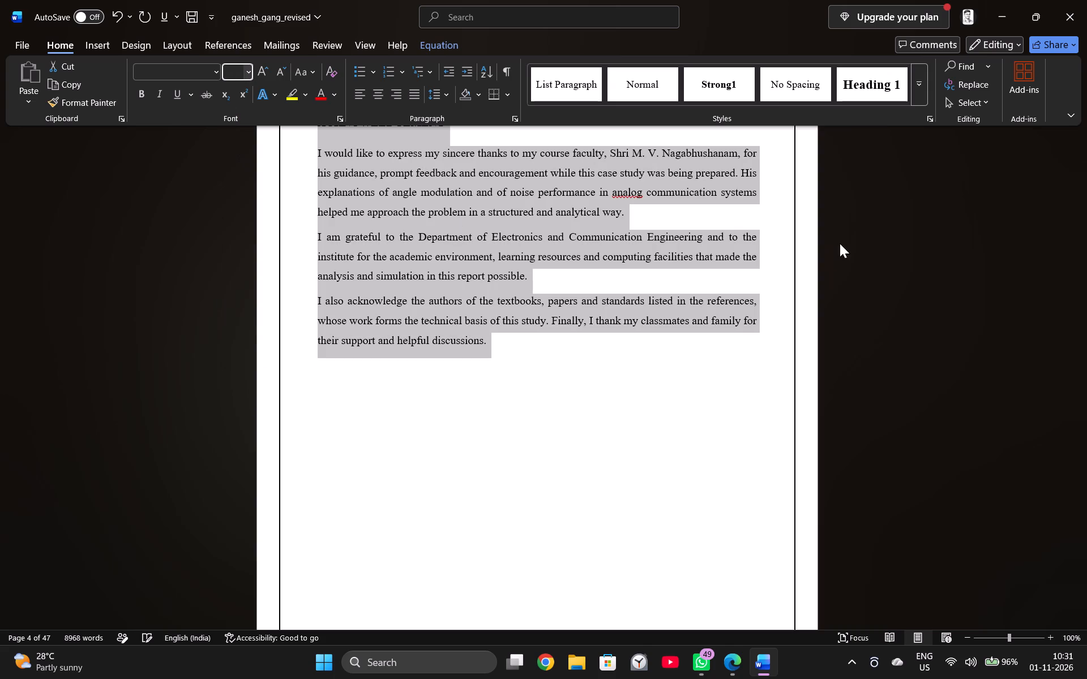
pyautogui.click(600, 401)
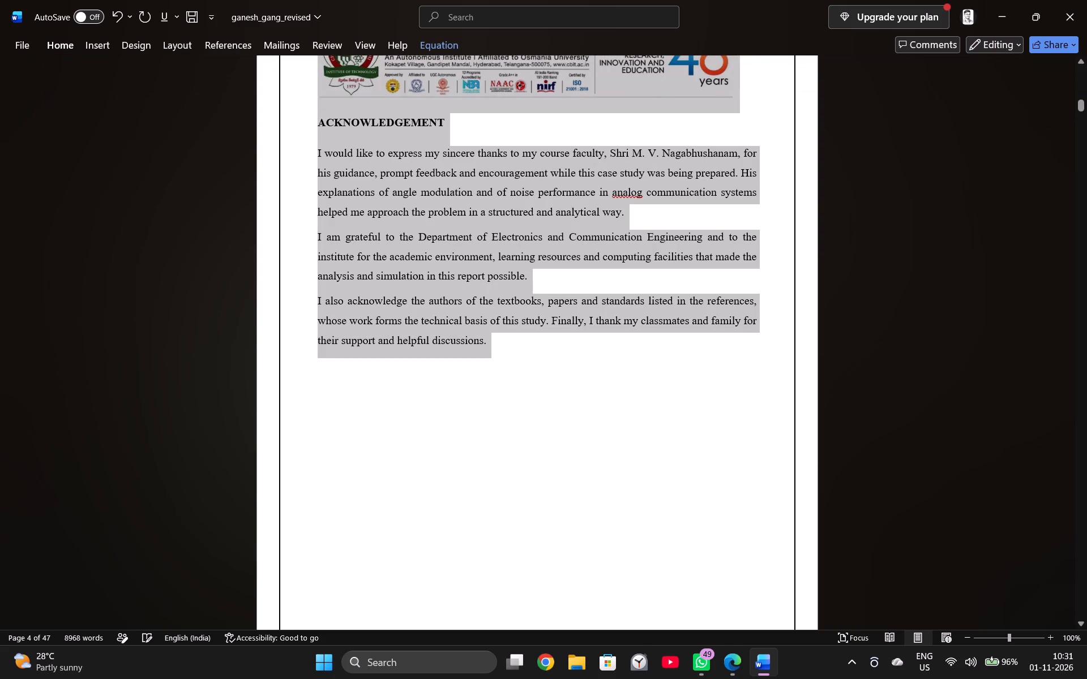
pyautogui.click(600, 401)
# Examine the reformatted front matter, including the Declaration, Acknowledgement, Table of Contents, List of Figures and List of Tables.
pyautogui.scroll(-2, 530, 421)
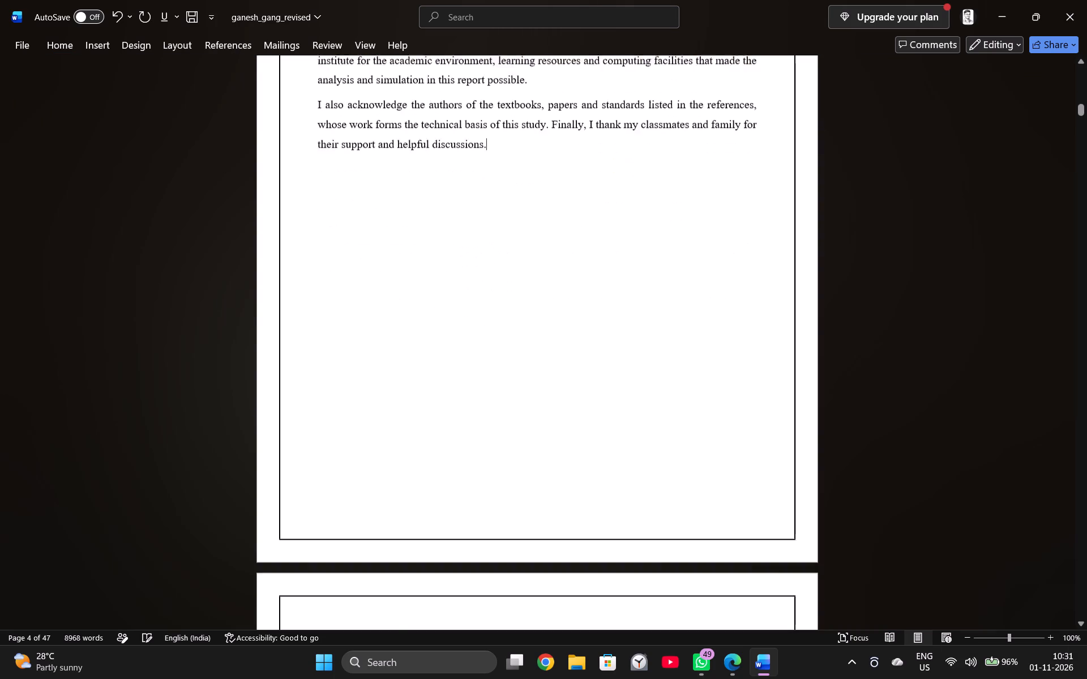
pyautogui.scroll(4, 530, 421)
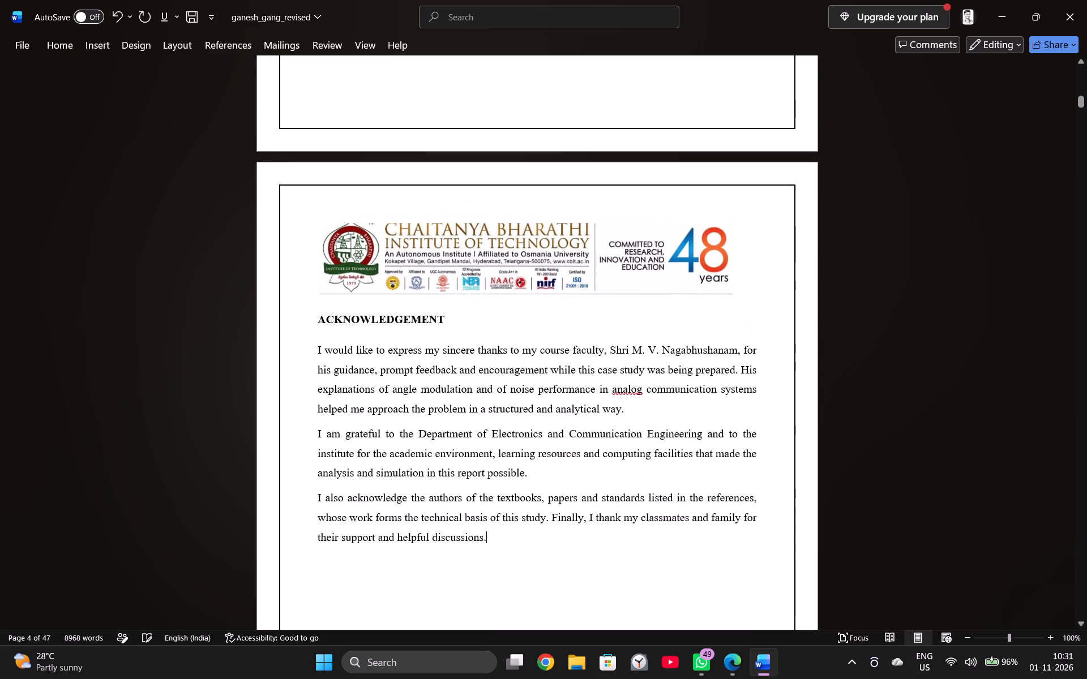
pyautogui.scroll(3, 530, 421)
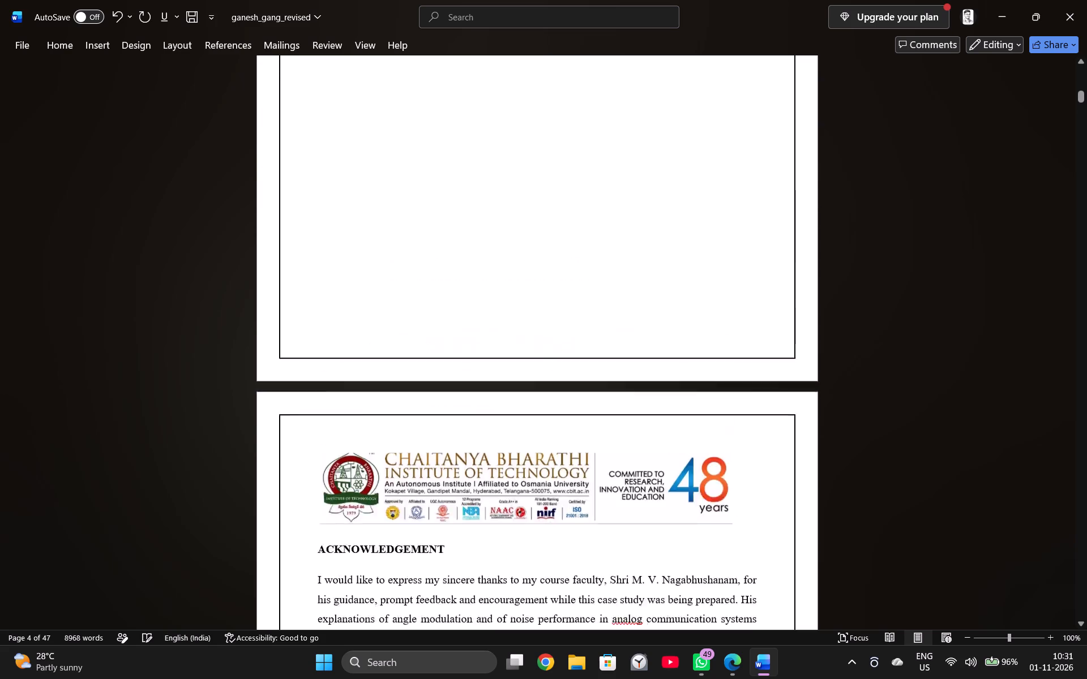
pyautogui.scroll(2, 530, 421)
pyautogui.scroll(-3, 530, 421)
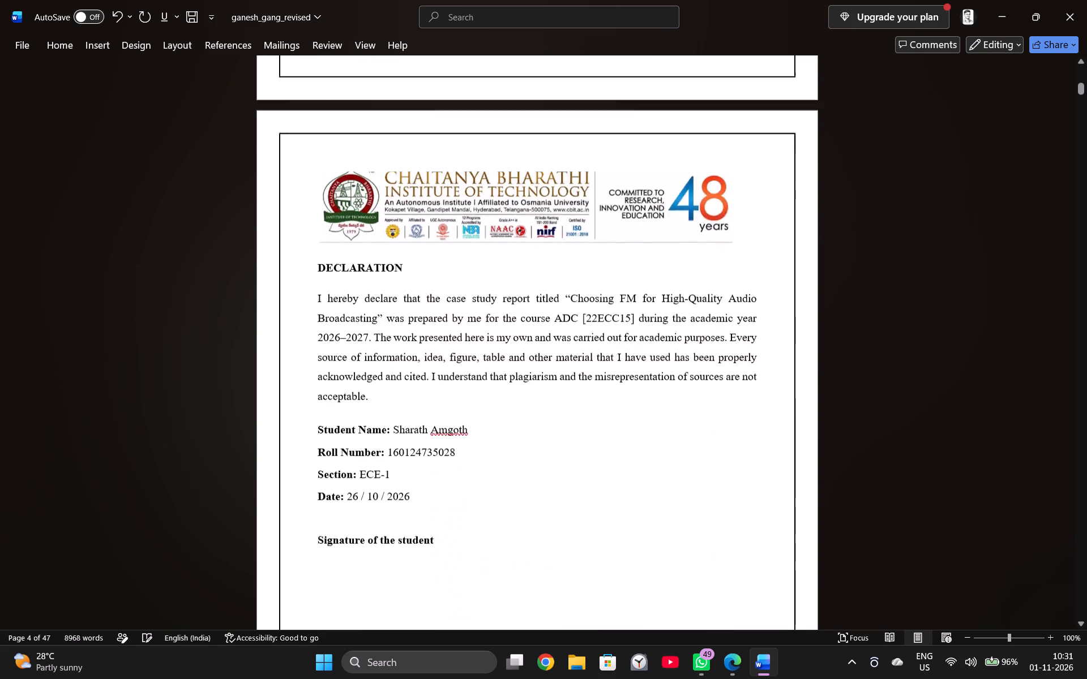
pyautogui.scroll(-1, 530, 421)
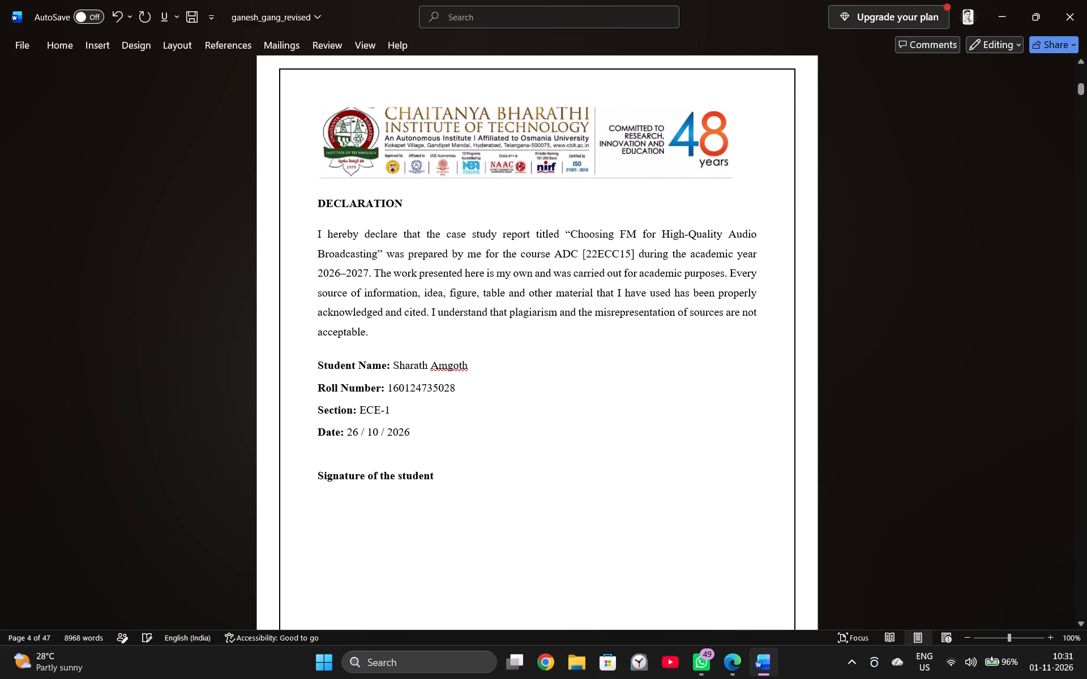
pyautogui.scroll(-5, 530, 421)
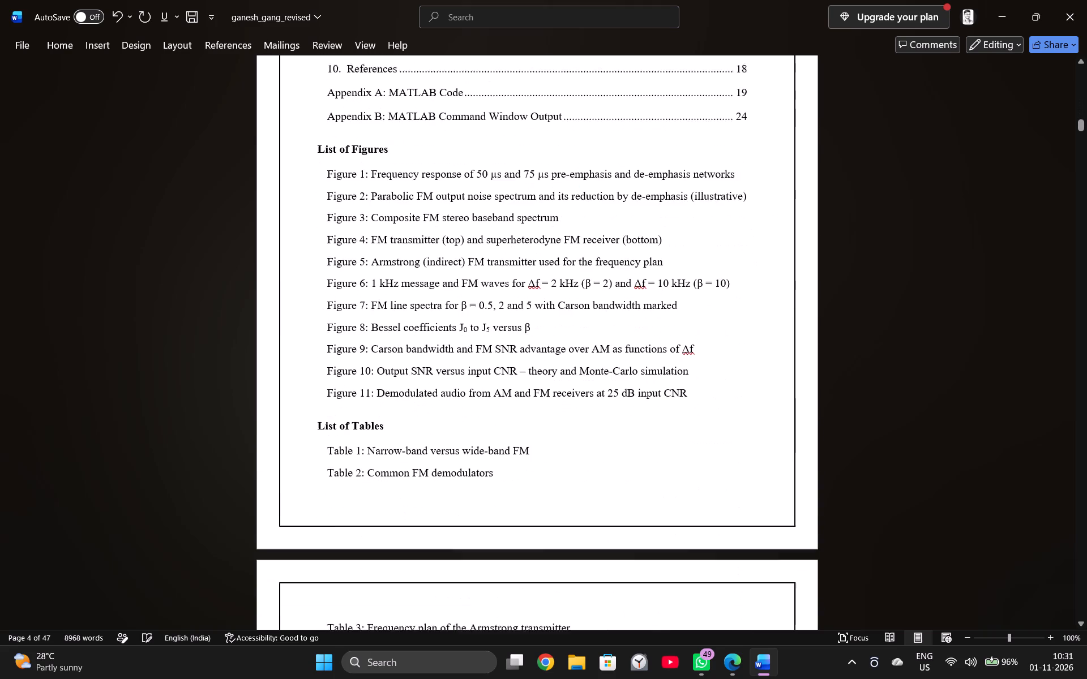
pyautogui.scroll(-1, 530, 421)
pyautogui.scroll(1, 530, 421)
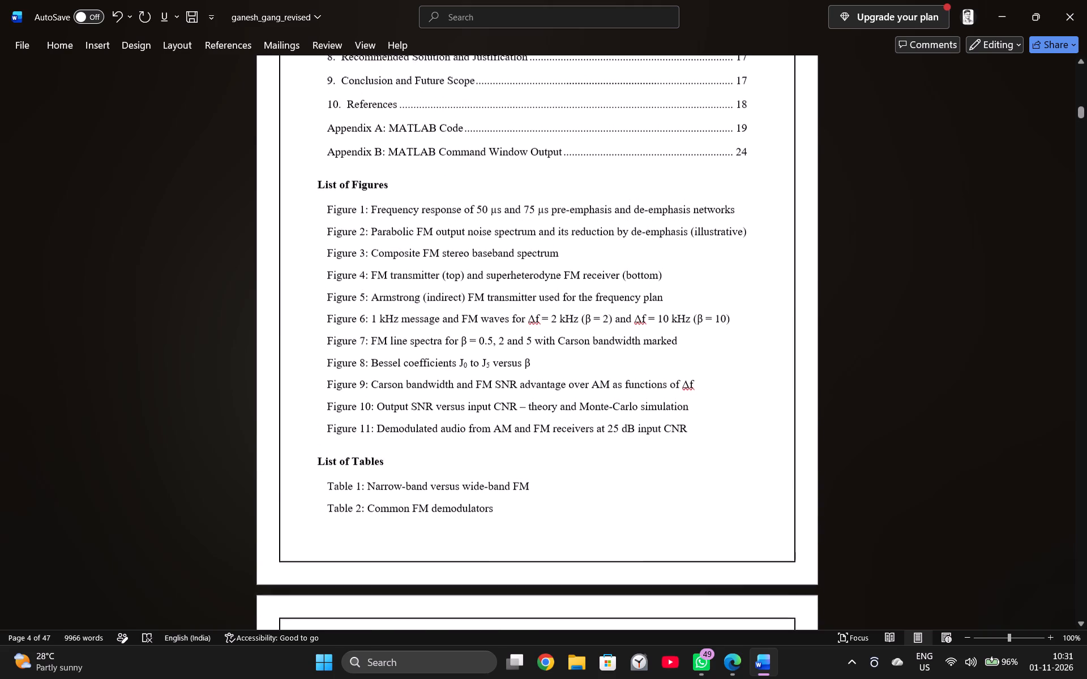
pyautogui.scroll(3, 530, 421)
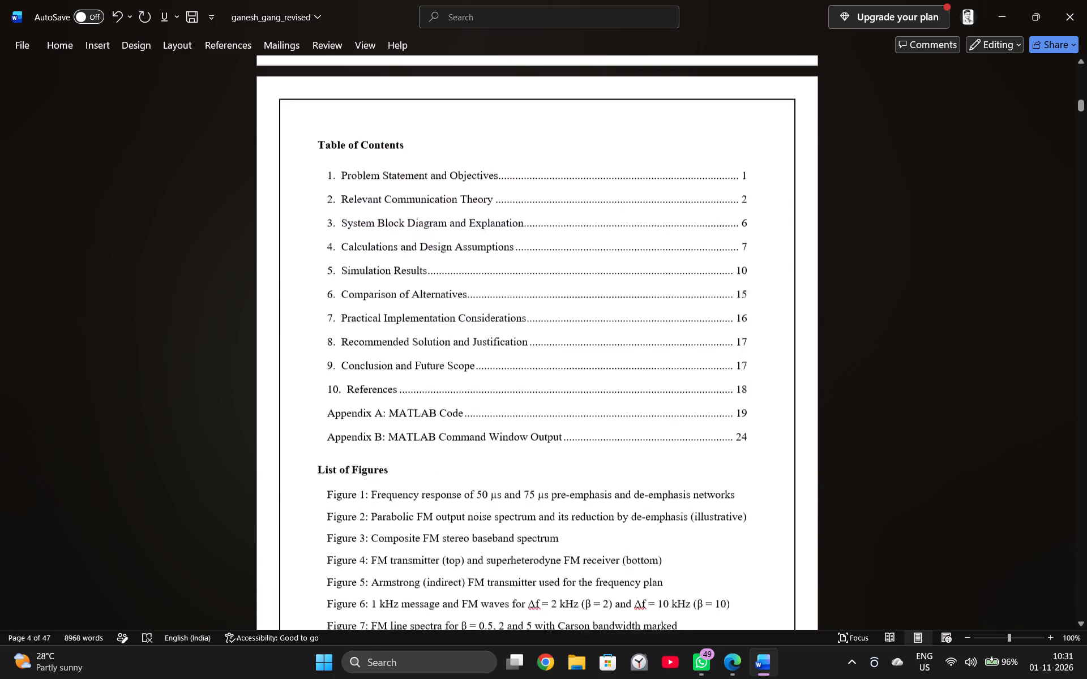
pyautogui.scroll(1, 530, 421)
# Examine the layout of section 1 and section 2 up to 2.6 Pre-emphasis and De-emphasis, including equations and page ends.
pyautogui.scroll(-9, 530, 421)
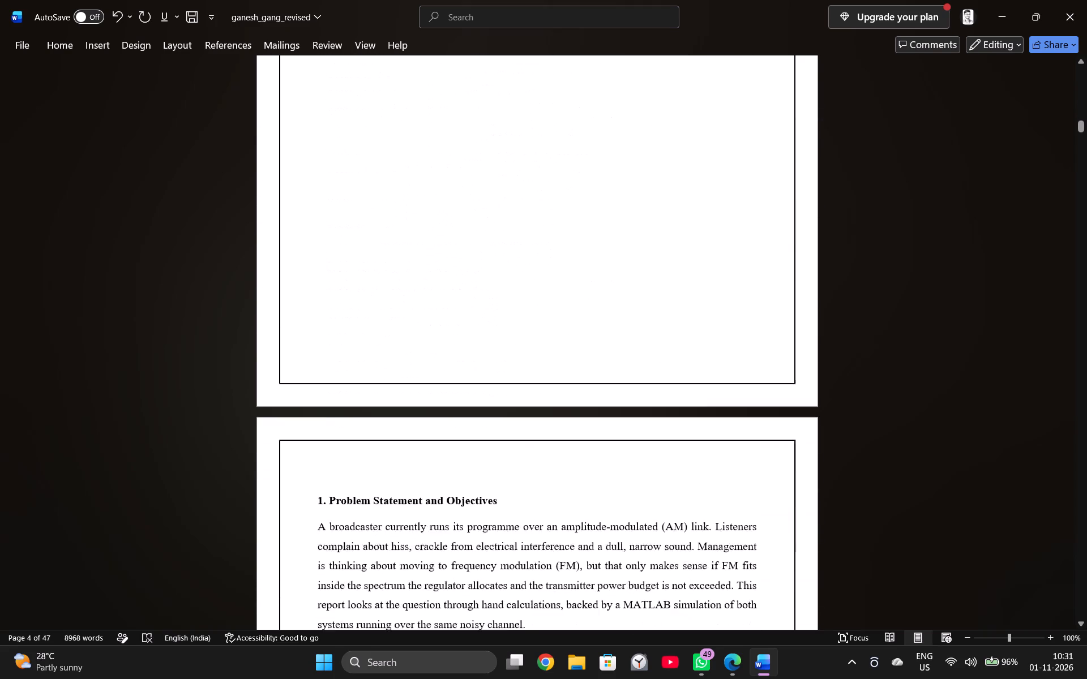
pyautogui.scroll(-3, 530, 421)
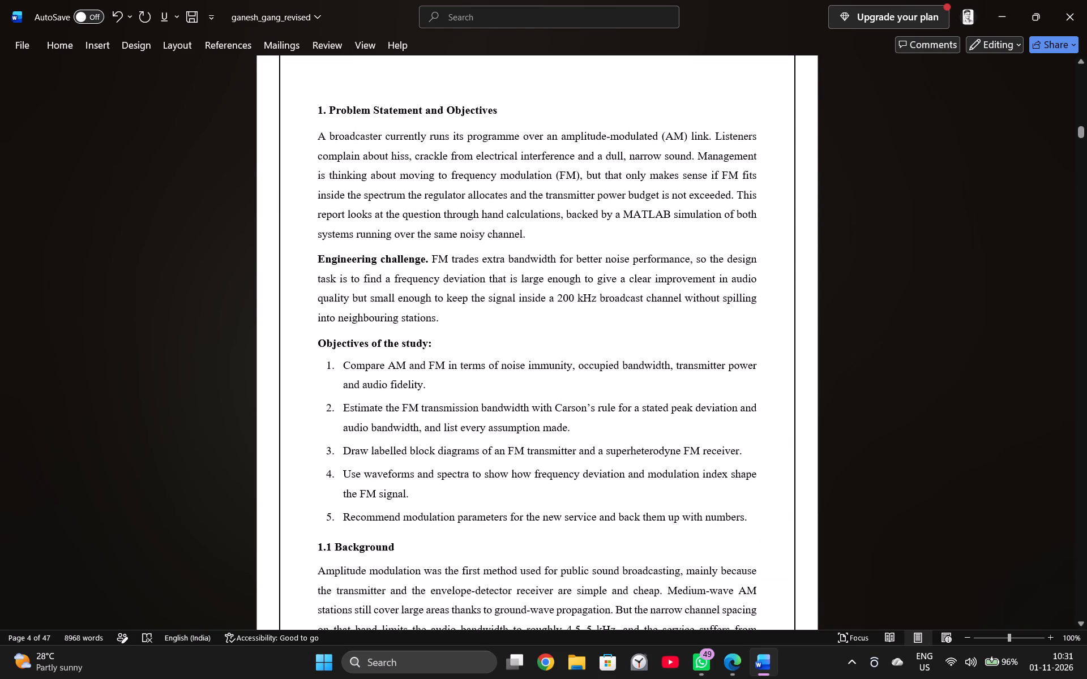
pyautogui.scroll(-4, 530, 421)
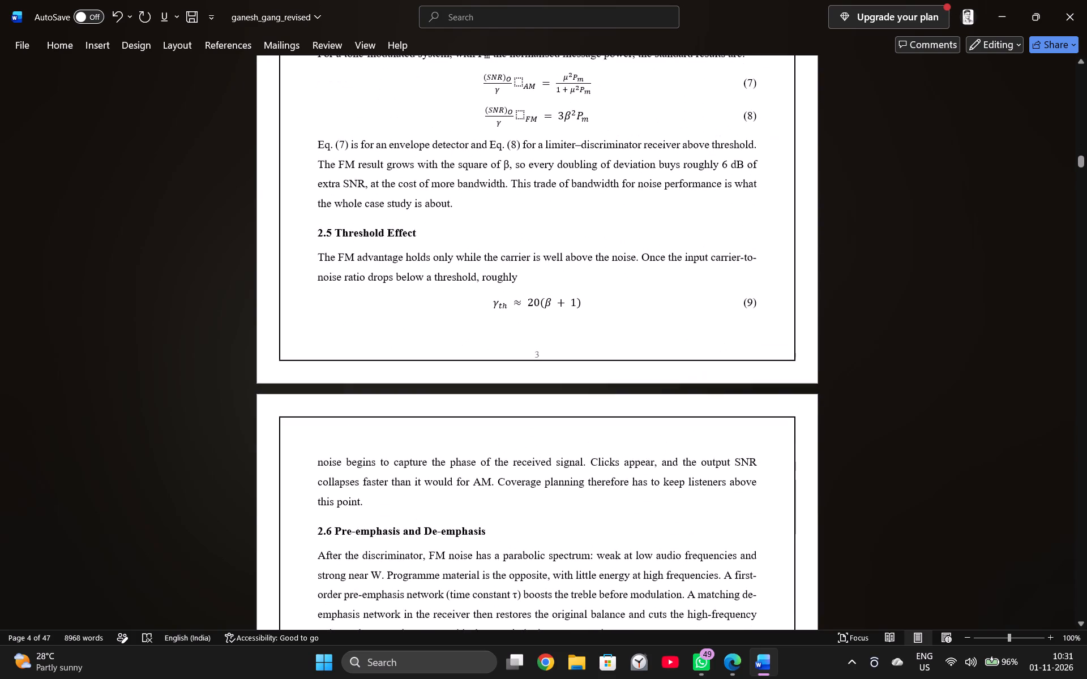
pyautogui.scroll(1, 530, 421)
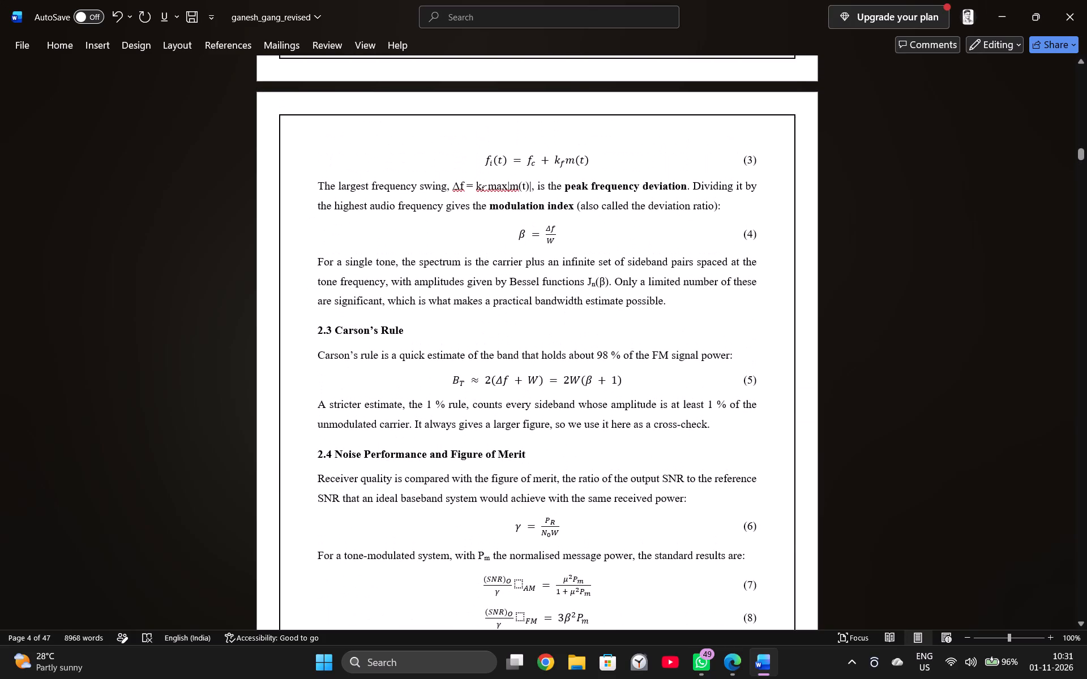
pyautogui.scroll(-3, 530, 421)
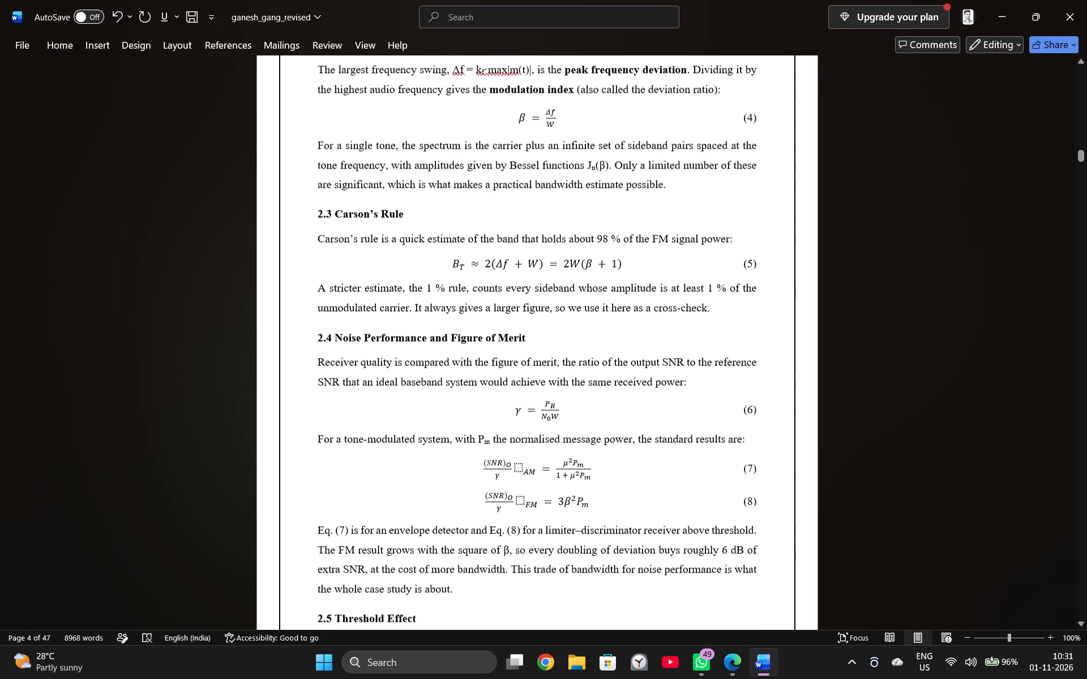
pyautogui.scroll(2, 530, 421)
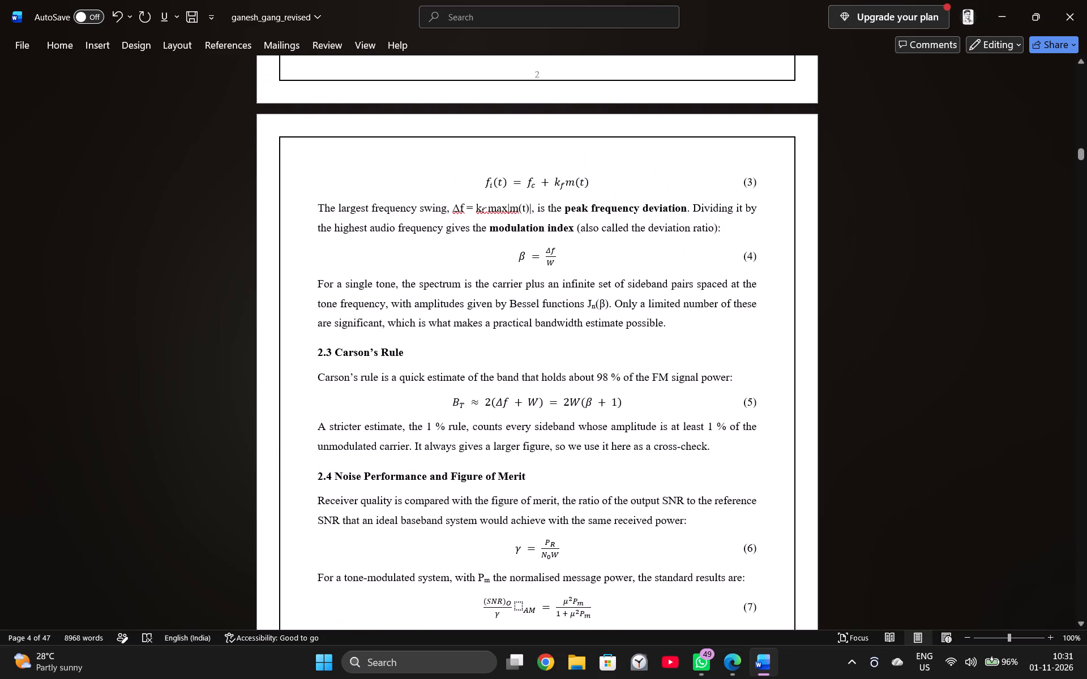
pyautogui.scroll(3, 530, 421)
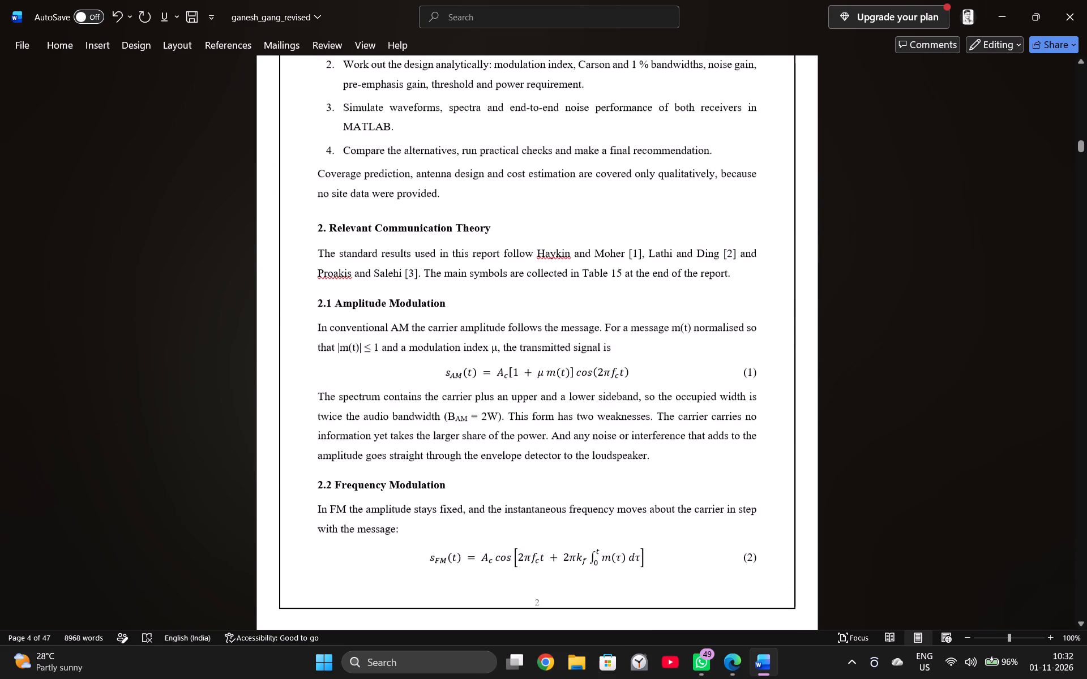
pyautogui.scroll(1, 530, 421)
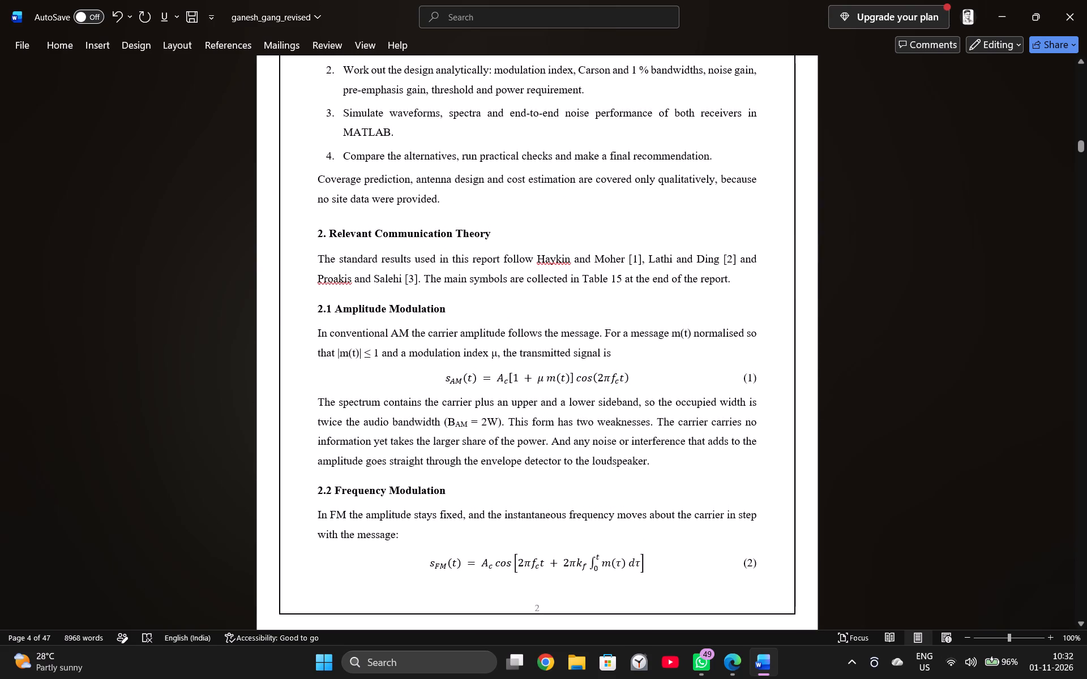
# Examine the reformatted layout from Figure 2 and section 2.7 through section 3 to the MATLAB code, and return to the cover page.
pyautogui.scroll(-8, 530, 421)
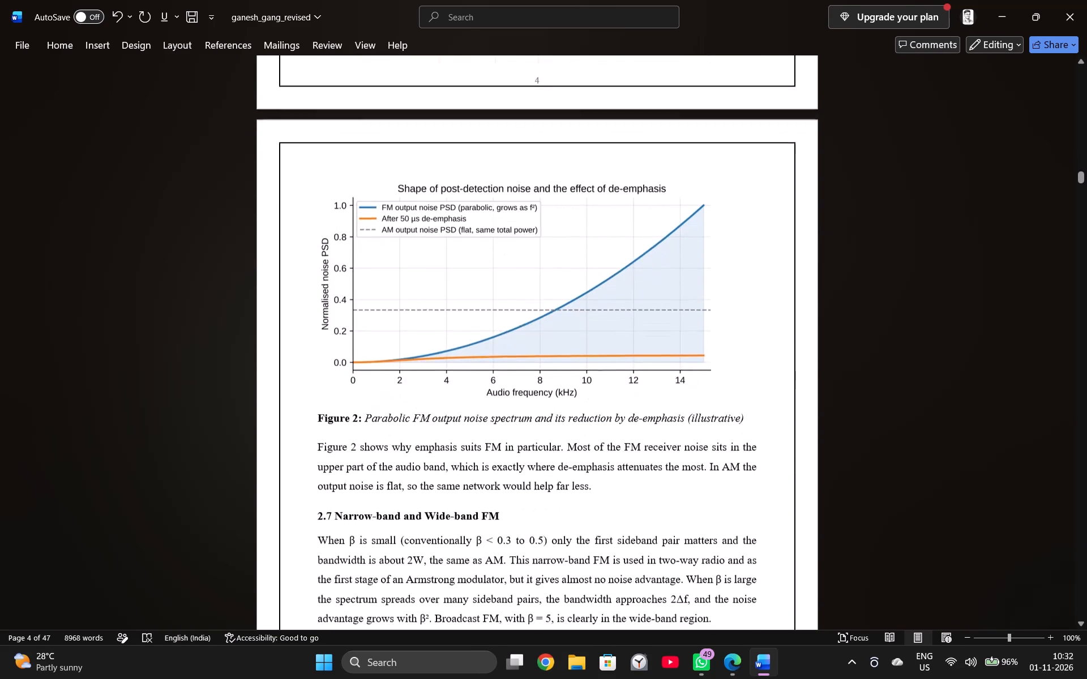
pyautogui.scroll(-2, 530, 421)
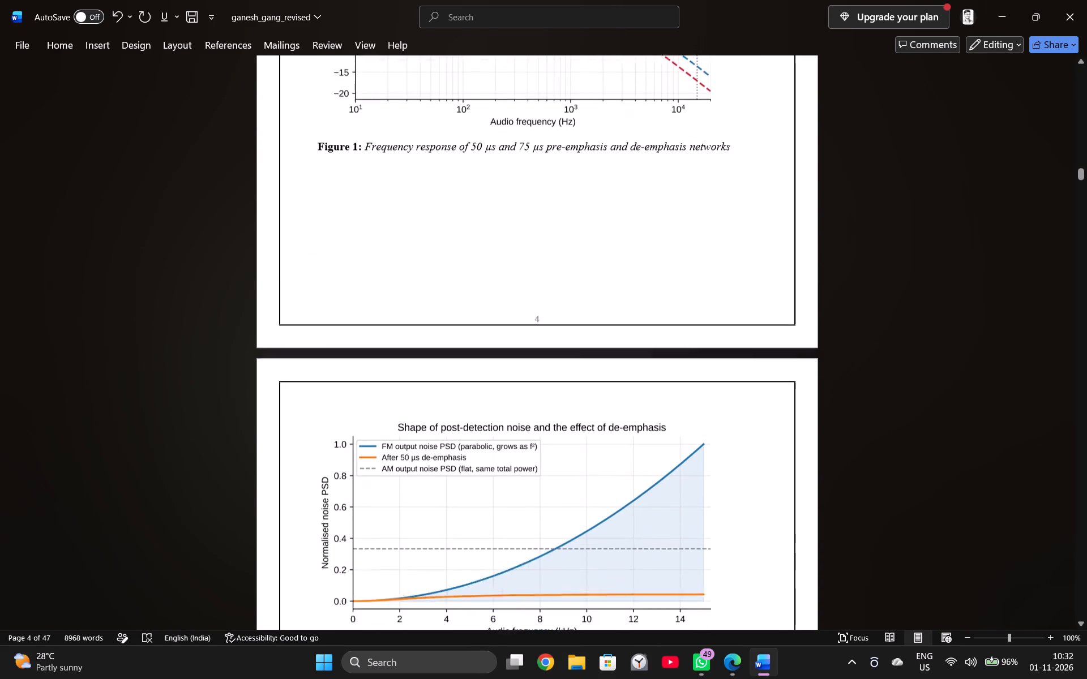
pyautogui.scroll(-7, 530, 421)
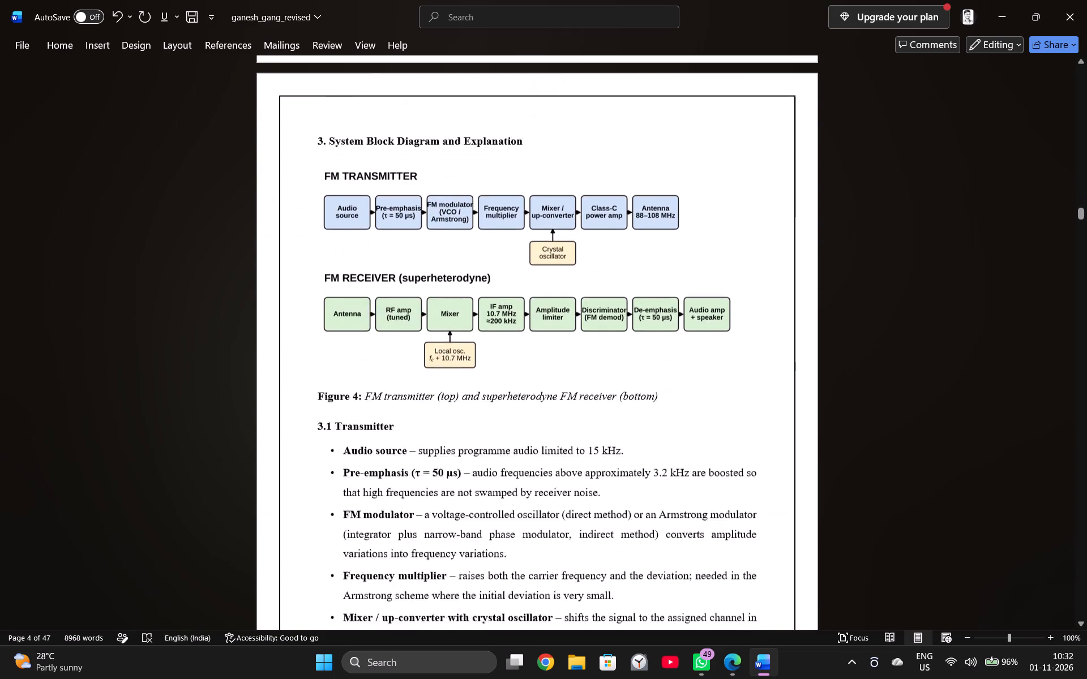
pyautogui.scroll(-4, 530, 421)
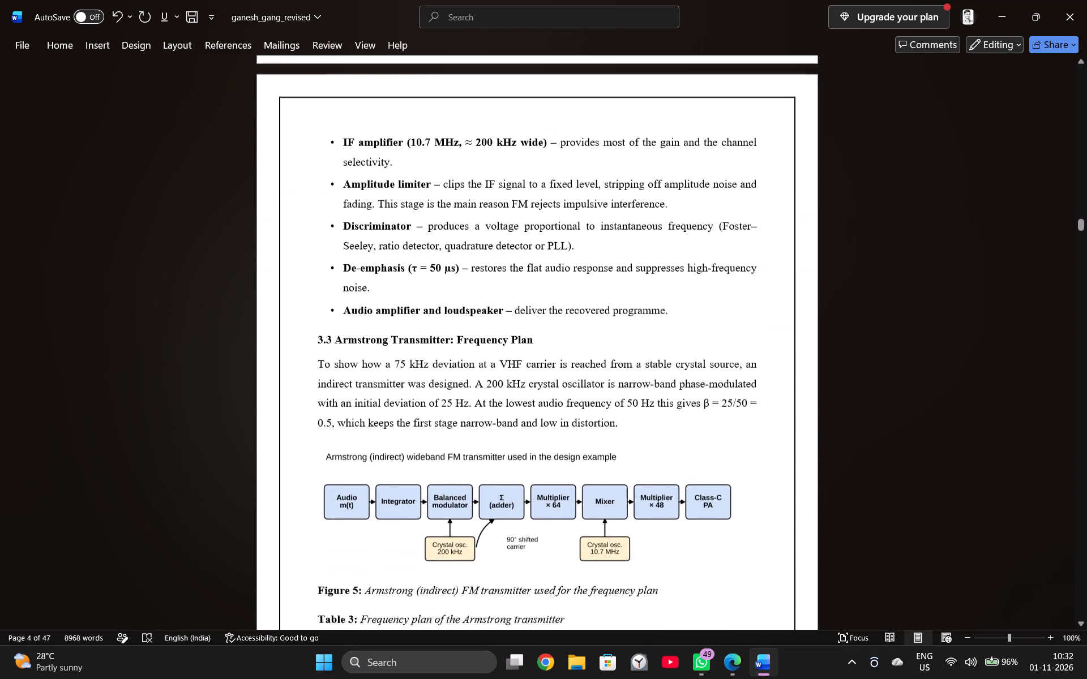
pyautogui.scroll(-19, 530, 421)
pyautogui.scroll(1, 530, 421)
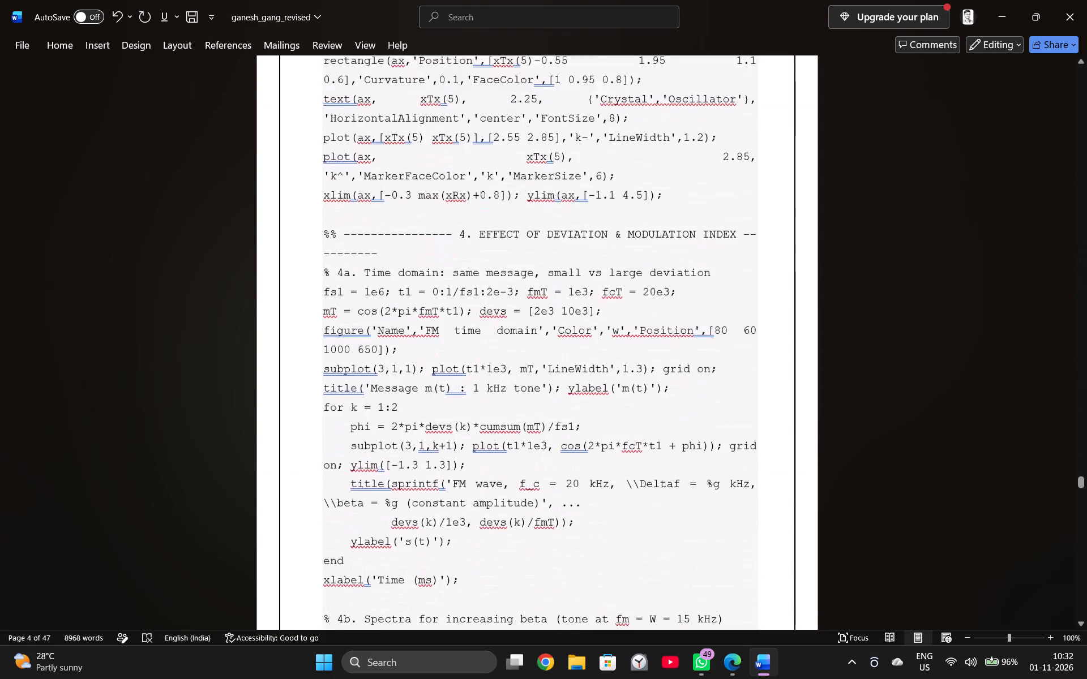
pyautogui.scroll(20, 530, 421)
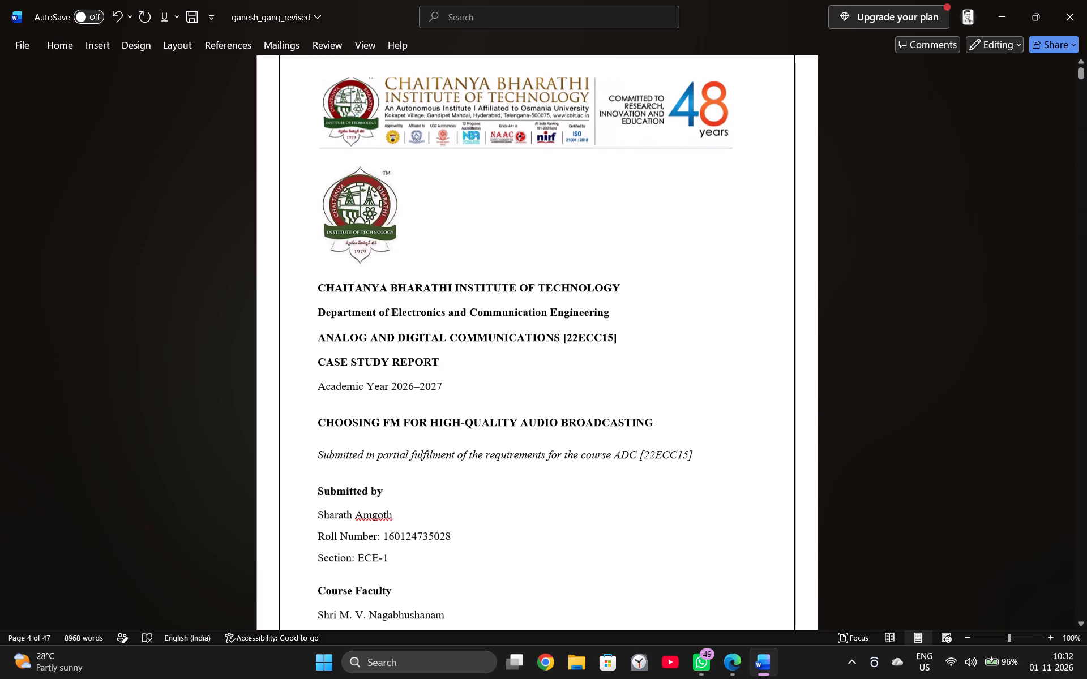
# Undo all the page border, alignment, line spacing and font size changes back to the saved version of the report.
pyautogui.click(120, 12)
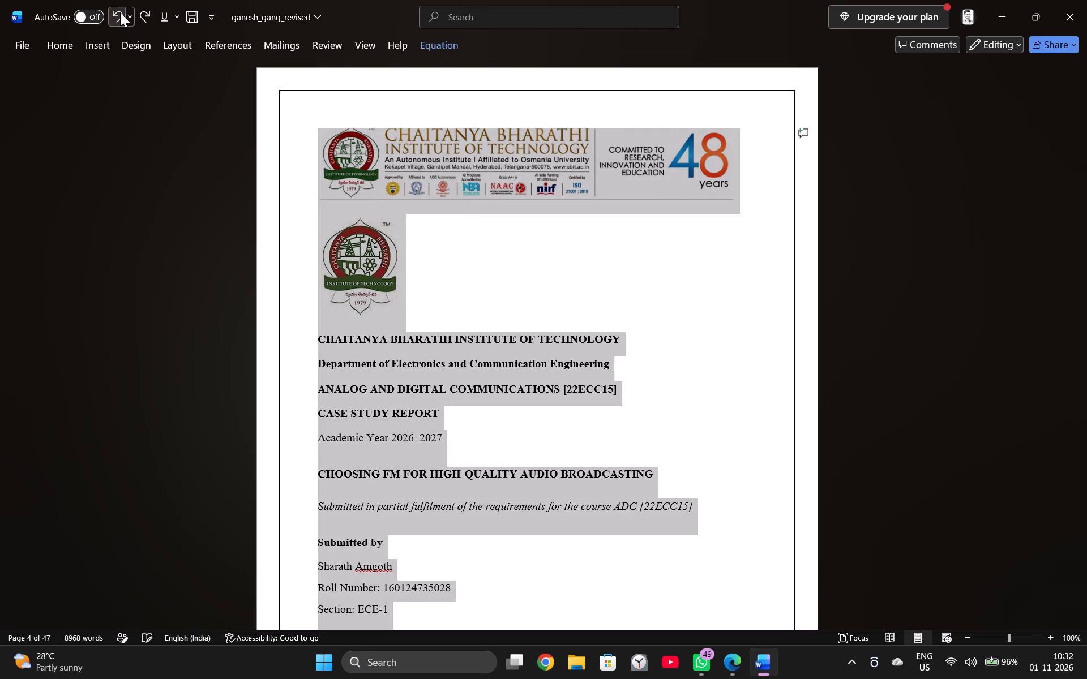
pyautogui.click(120, 12)
pyautogui.click(120, 12)
pyautogui.click(120, 12)
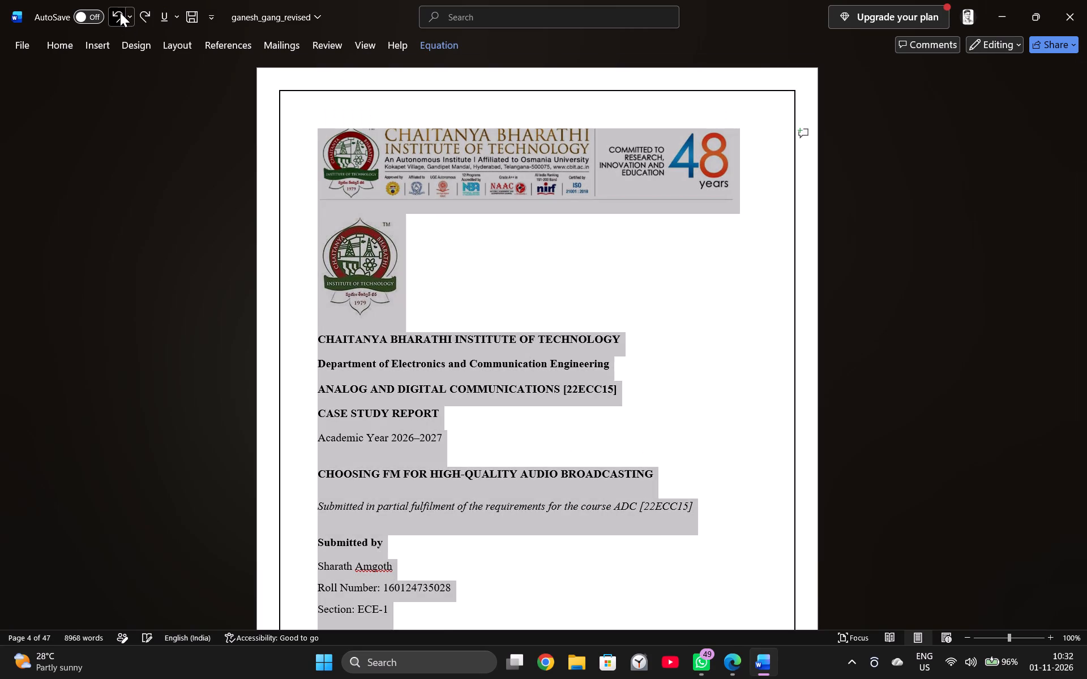
pyautogui.click(120, 12)
pyautogui.click(120, 12)
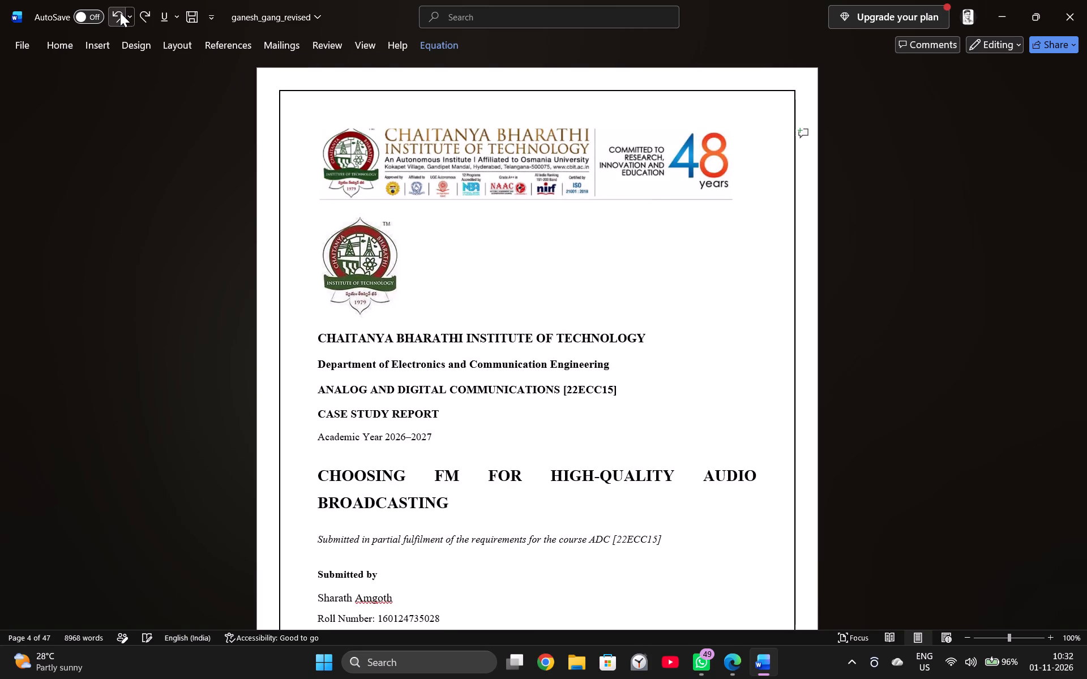
pyautogui.click(120, 12)
pyautogui.click(120, 12)
pyautogui.click(120, 12)
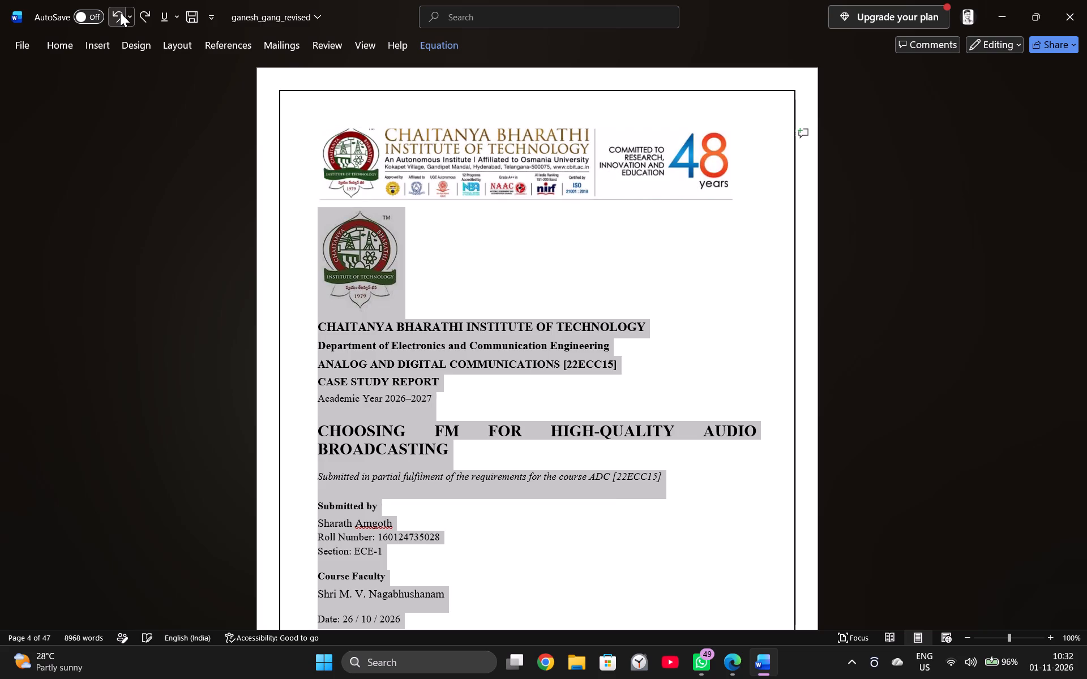
pyautogui.click(120, 12)
pyautogui.click(120, 12)
pyautogui.click(120, 12)
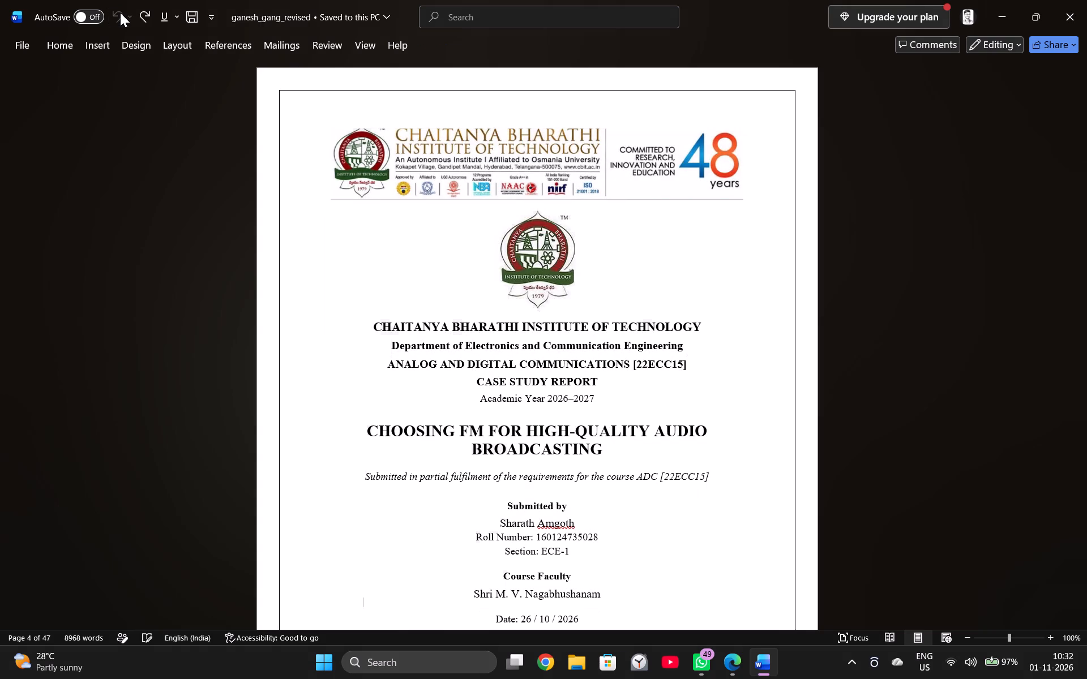
pyautogui.click(120, 12)
pyautogui.moveTo(120, 12); pyautogui.dragTo(448, 274)
# Examine the pages from the cover through the Acknowledgement and List of Tables to 1. Problem Statement and Objectives.
pyautogui.scroll(-2, 448, 274)
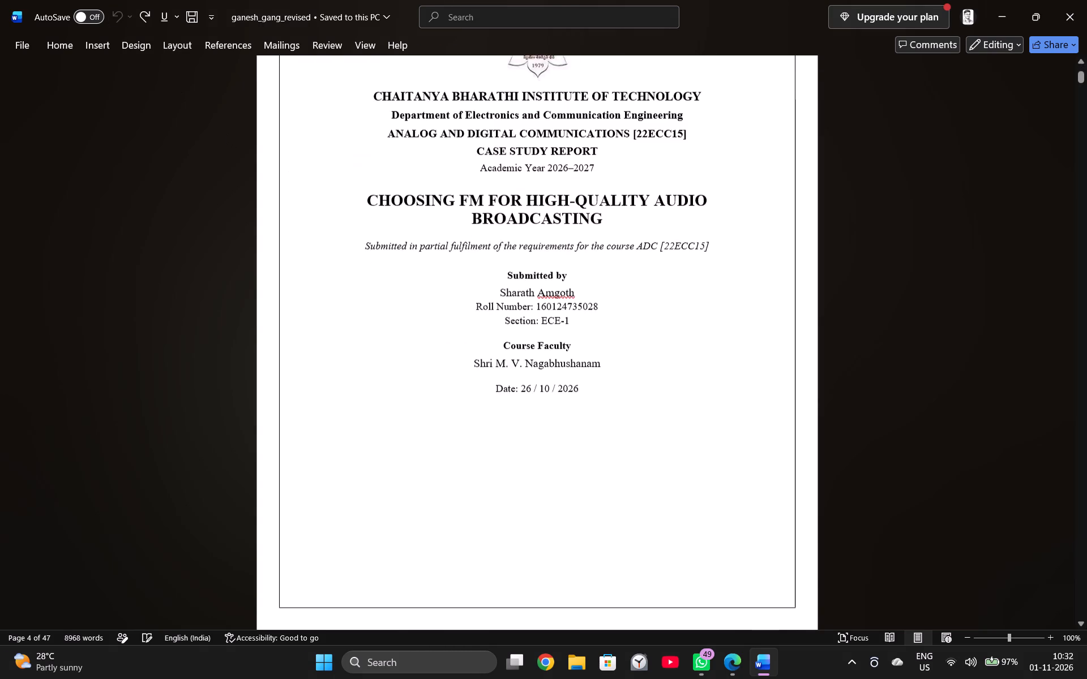
pyautogui.scroll(-6, 448, 274)
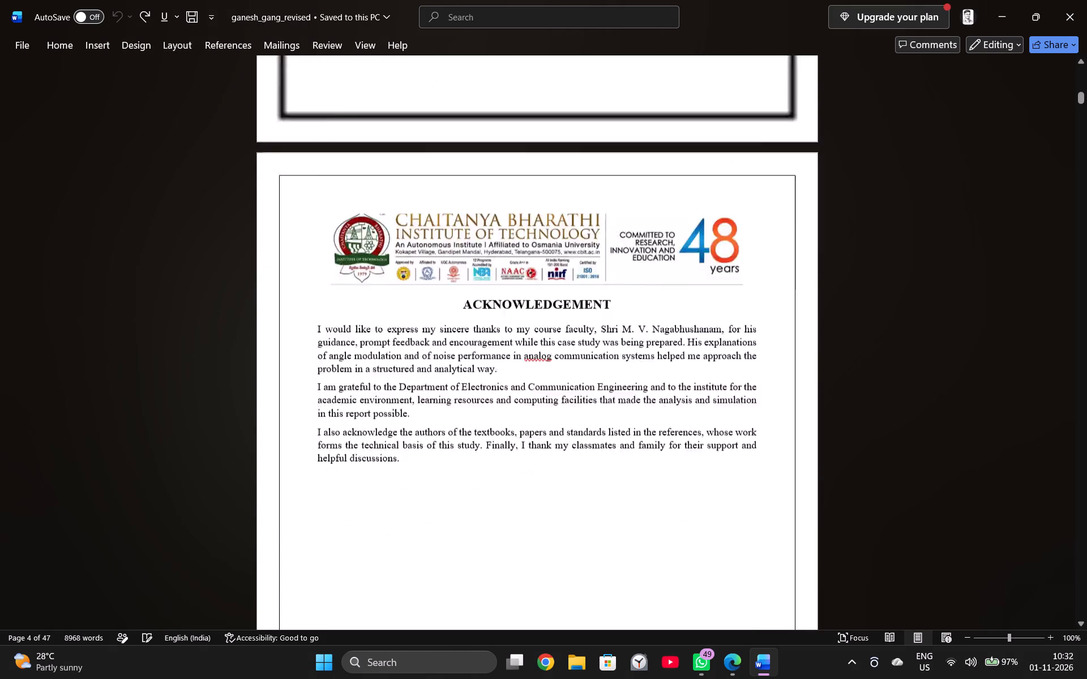
pyautogui.scroll(-4, 448, 274)
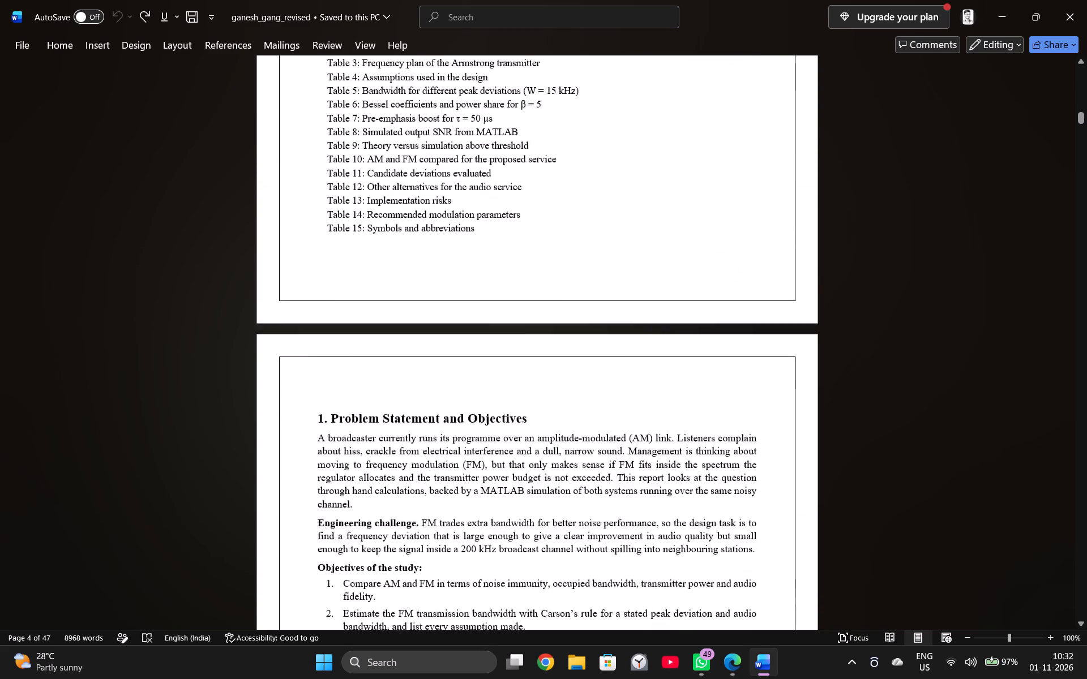
pyautogui.scroll(-2, 448, 274)
pyautogui.scroll(2, 413, 513)
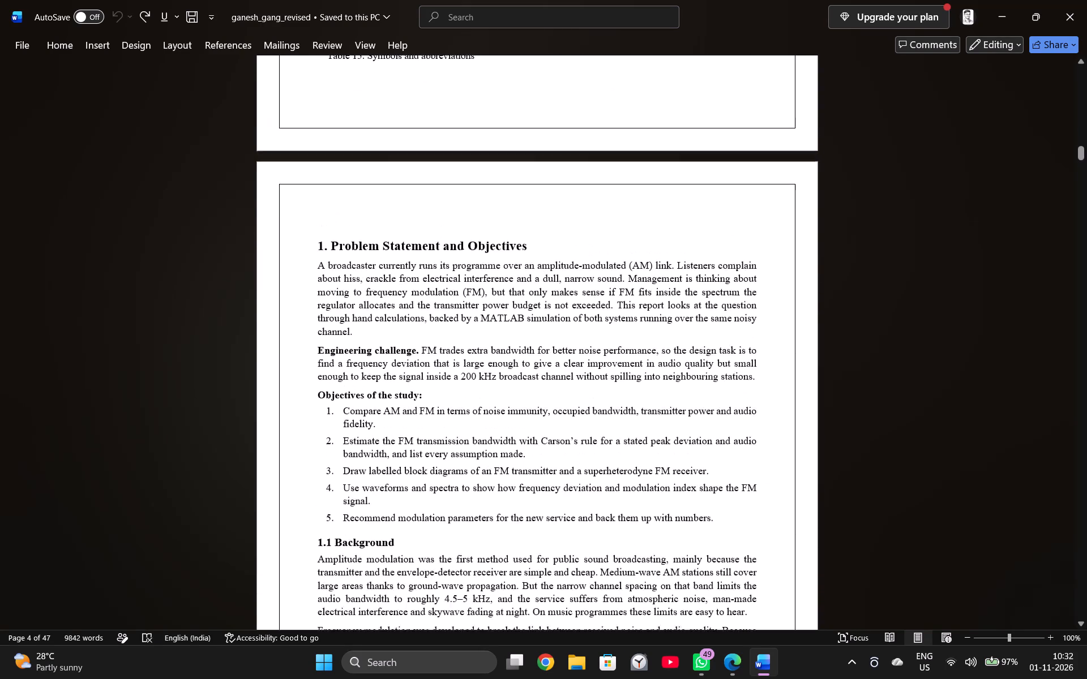
pyautogui.scroll(1, 413, 513)
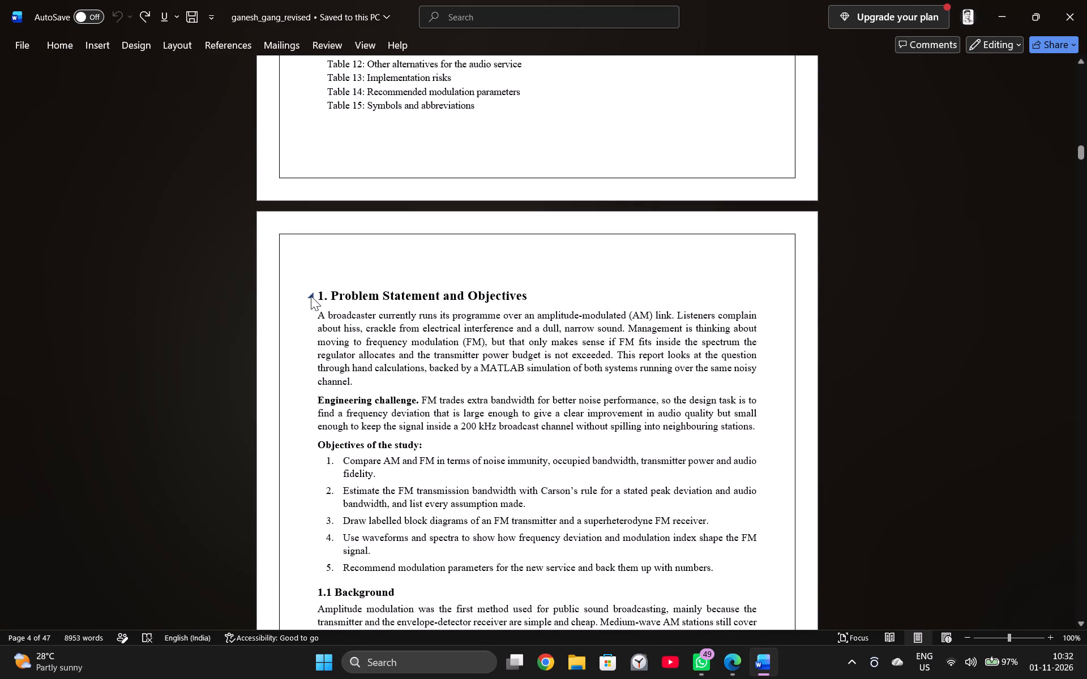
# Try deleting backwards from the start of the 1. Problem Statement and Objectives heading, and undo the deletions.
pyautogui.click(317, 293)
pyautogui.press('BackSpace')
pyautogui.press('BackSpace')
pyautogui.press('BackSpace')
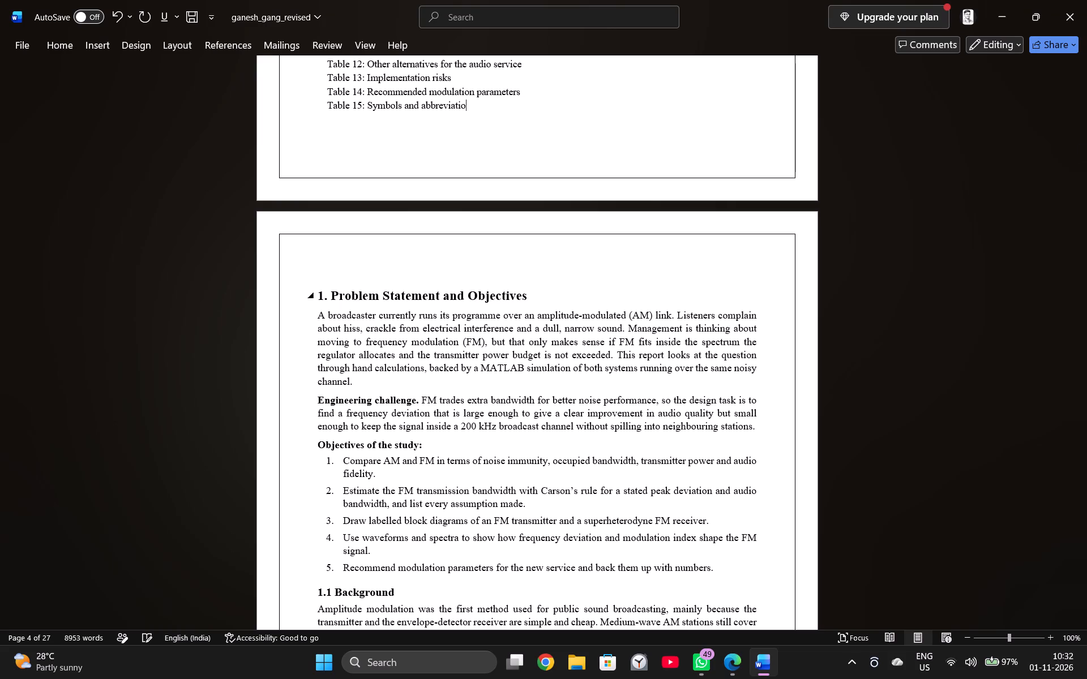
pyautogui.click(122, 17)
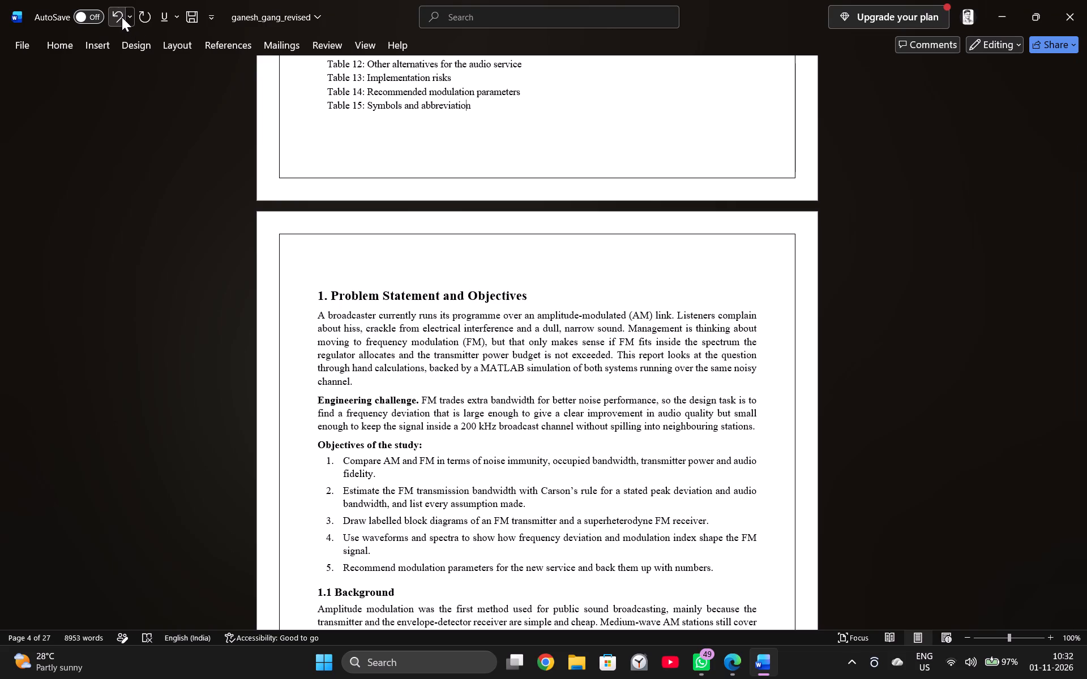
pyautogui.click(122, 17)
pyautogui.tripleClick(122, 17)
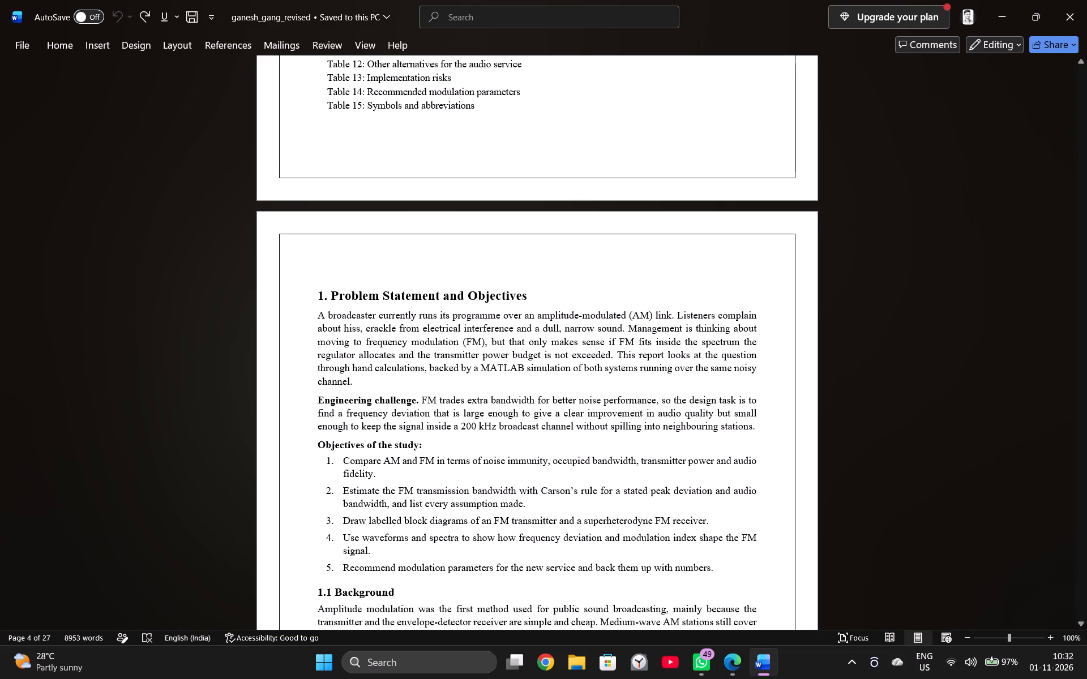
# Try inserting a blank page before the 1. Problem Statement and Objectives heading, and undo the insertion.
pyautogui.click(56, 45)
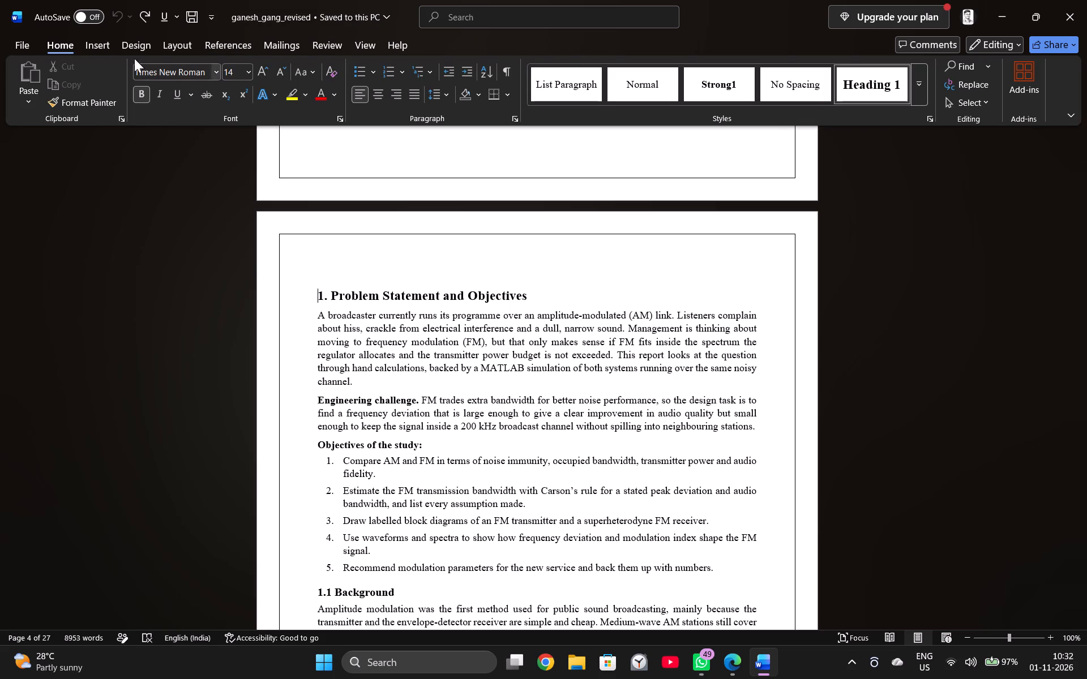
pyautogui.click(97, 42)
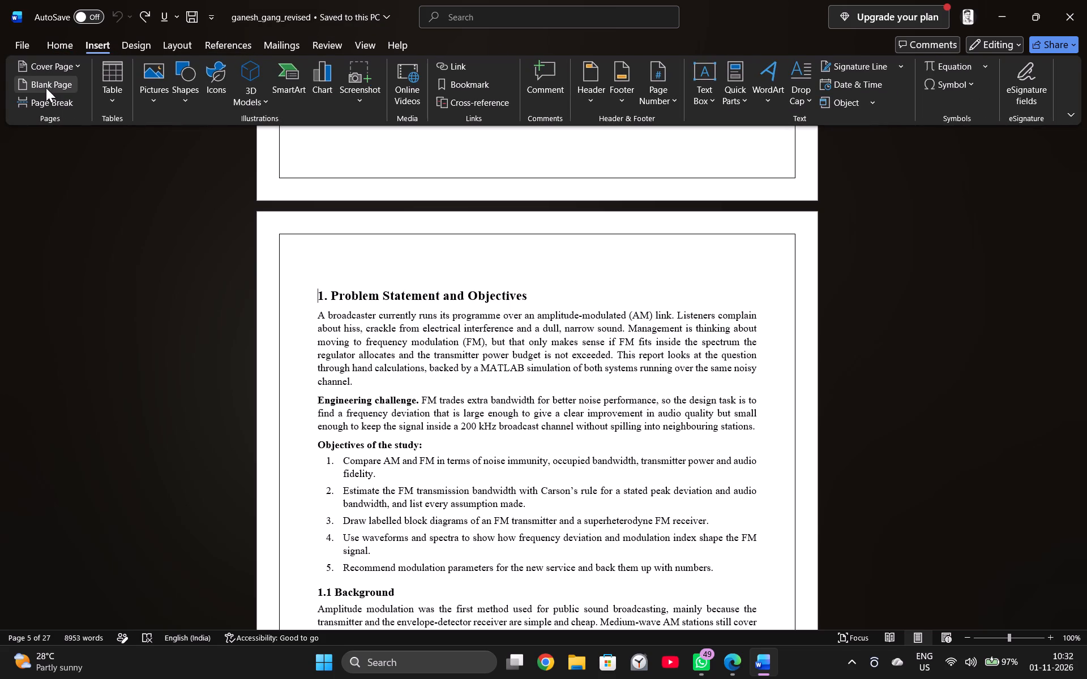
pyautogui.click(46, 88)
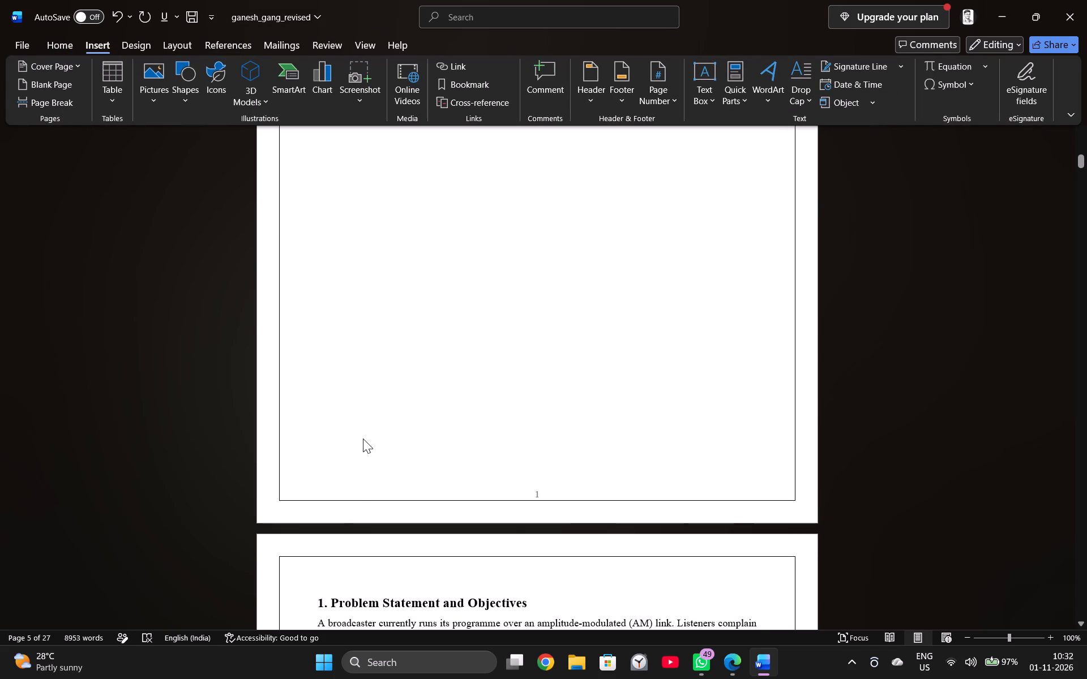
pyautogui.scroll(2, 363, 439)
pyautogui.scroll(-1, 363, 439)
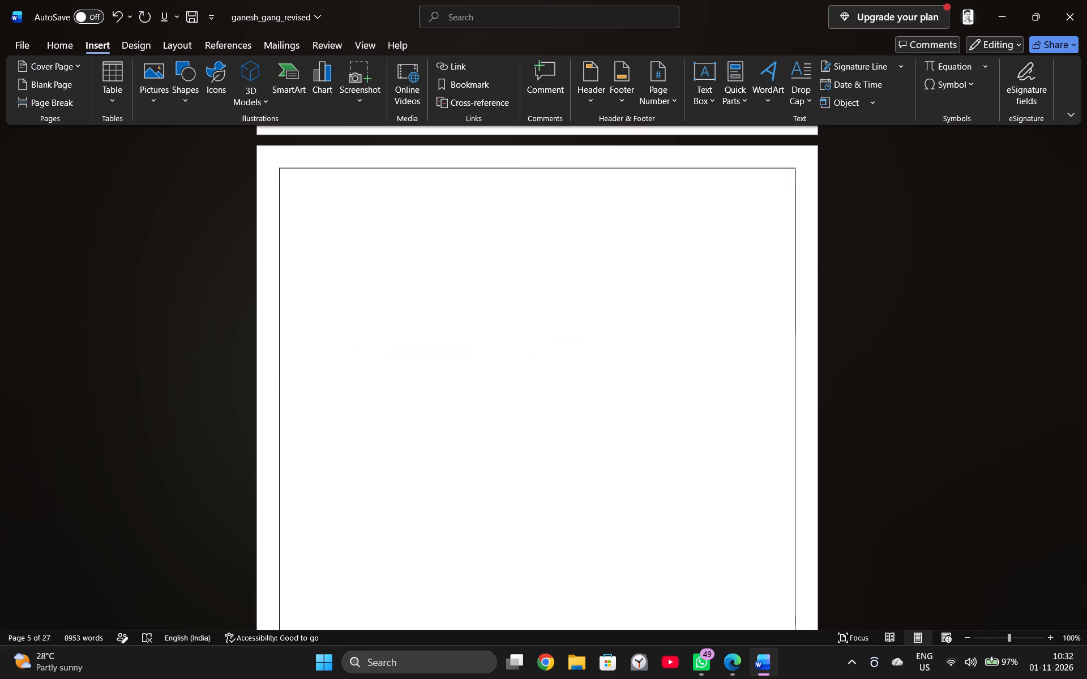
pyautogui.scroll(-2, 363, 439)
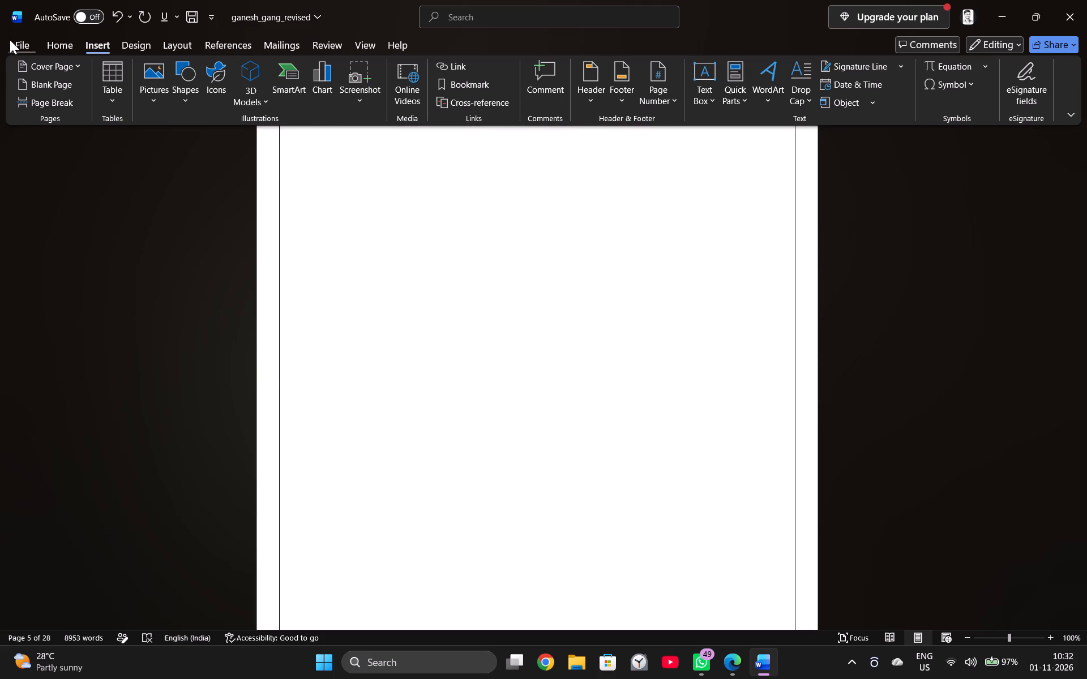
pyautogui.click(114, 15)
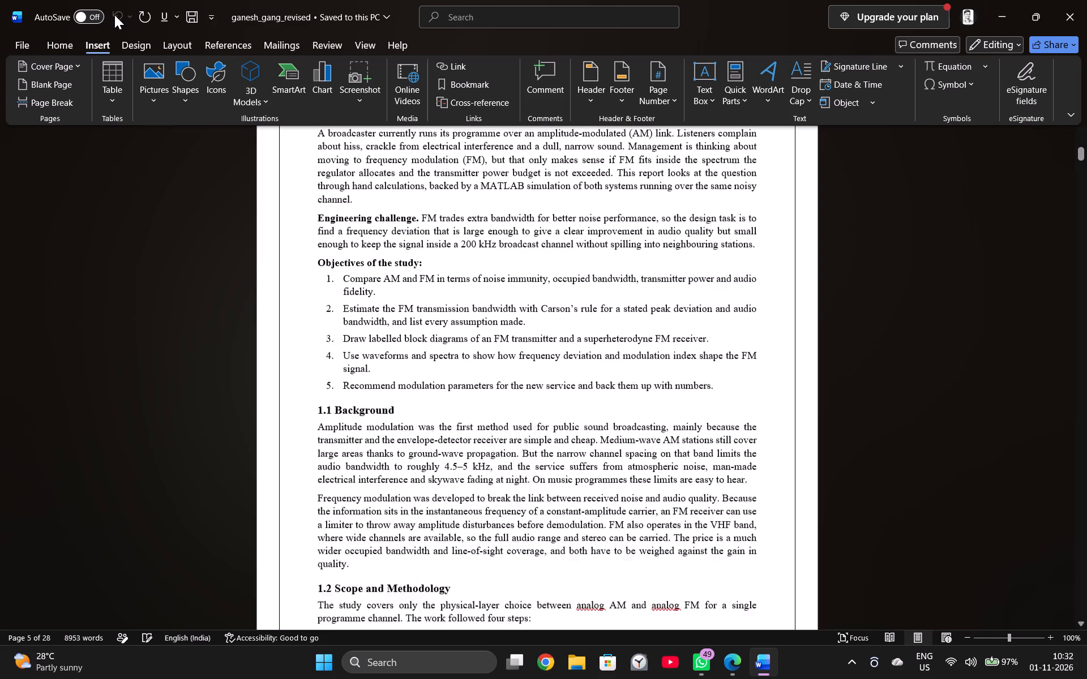
# Examine the page transition from the List of Figures and List of Tables to section 1, down to the end of 1.2.
pyautogui.scroll(6, 264, 334)
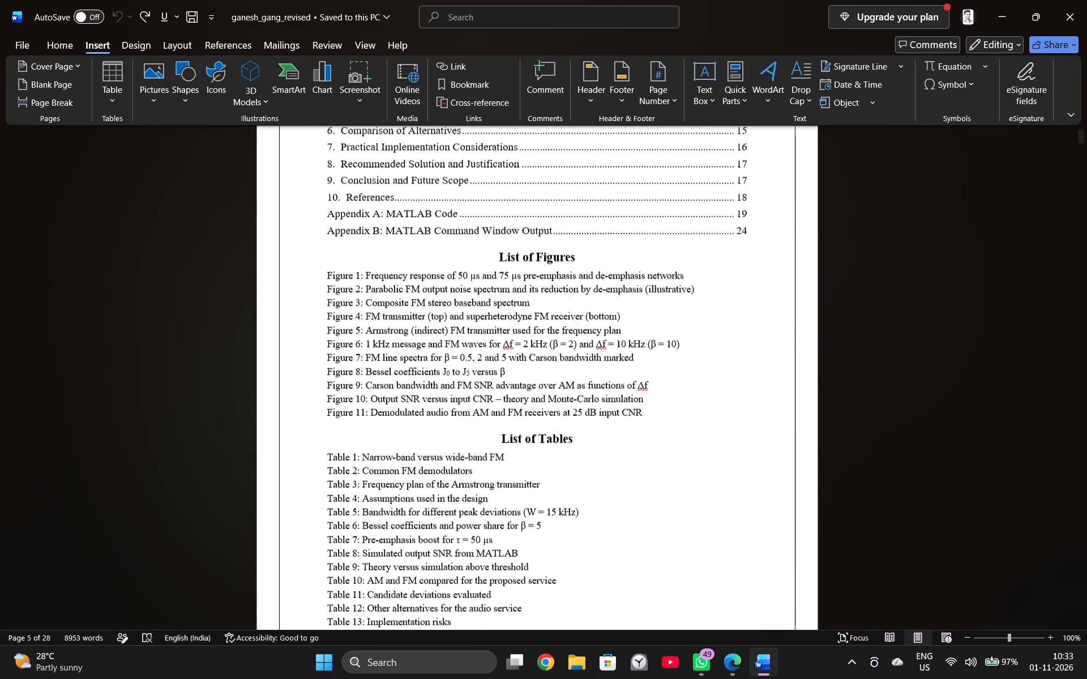
pyautogui.scroll(-5, 264, 334)
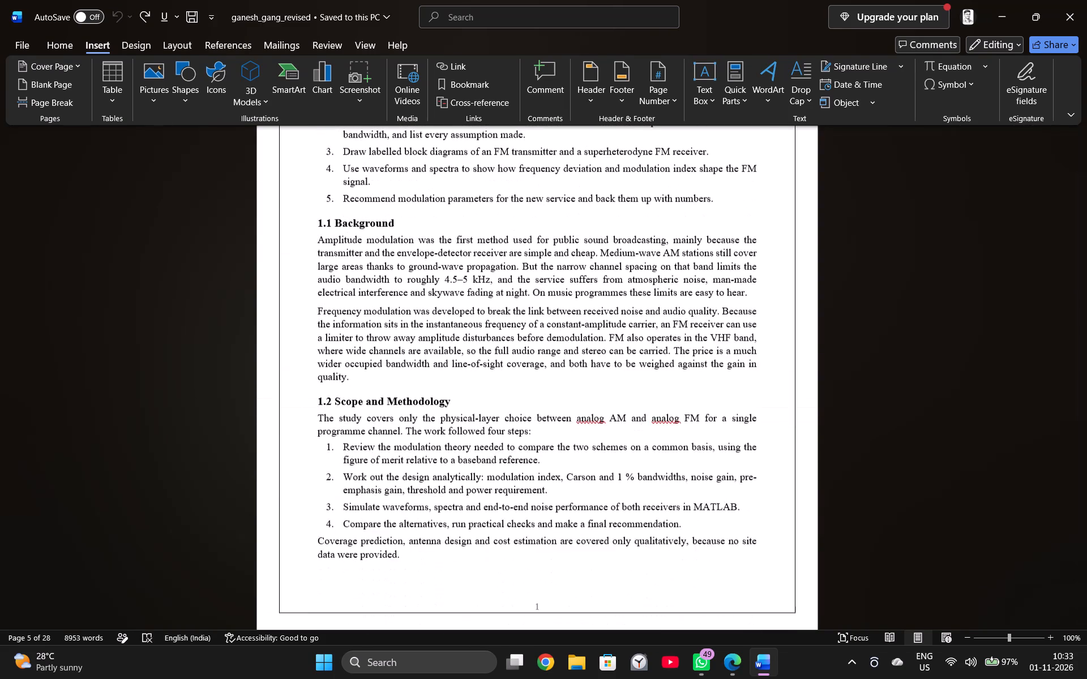
pyautogui.scroll(2, 264, 334)
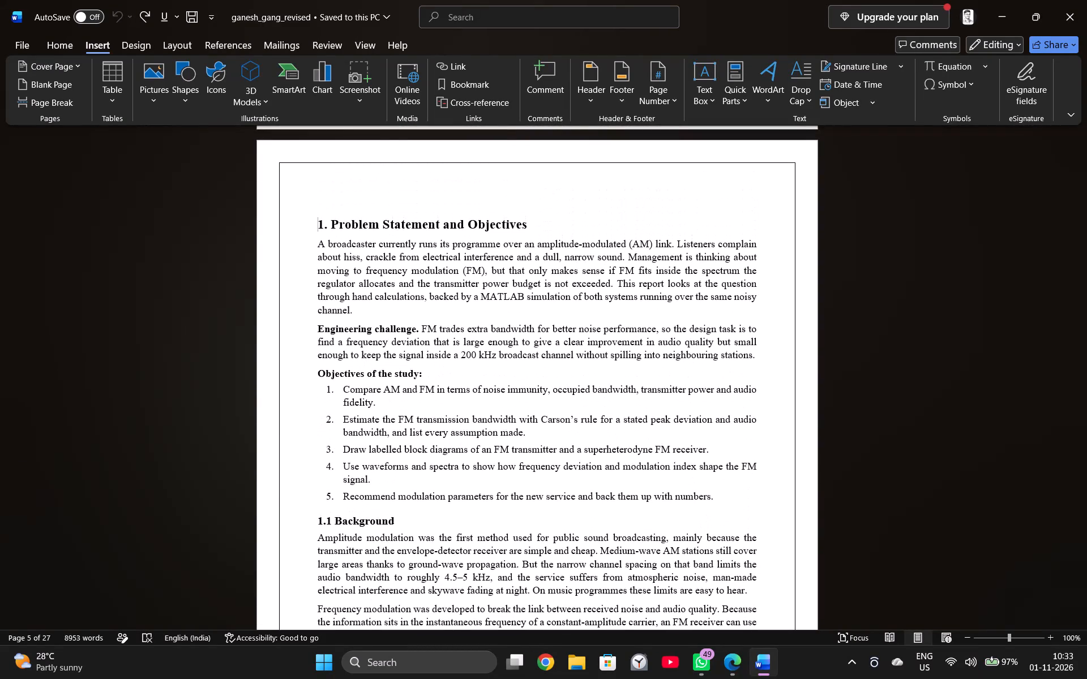
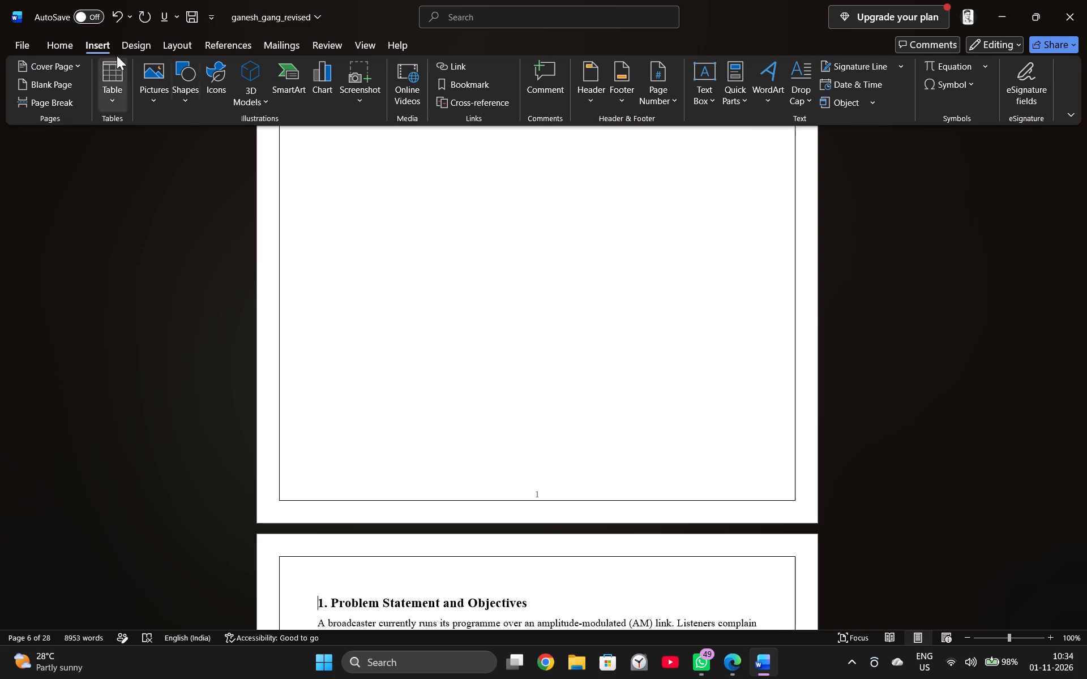
# Undo the last page insertion before the 1. Problem Statement and Objectives heading.
pyautogui.click(114, 15)
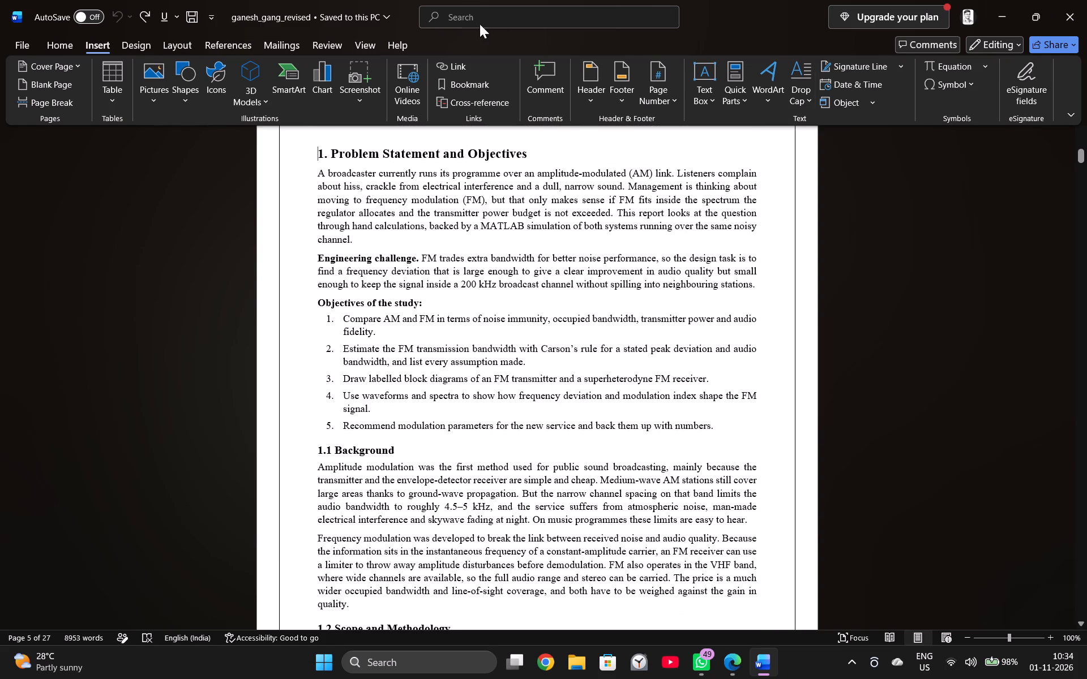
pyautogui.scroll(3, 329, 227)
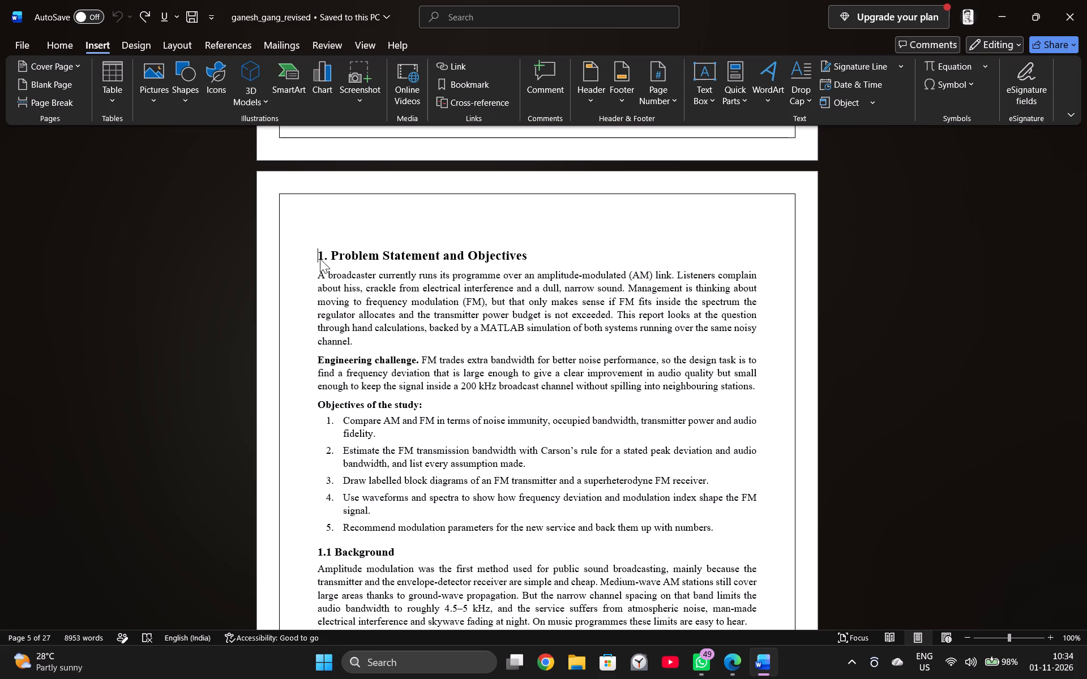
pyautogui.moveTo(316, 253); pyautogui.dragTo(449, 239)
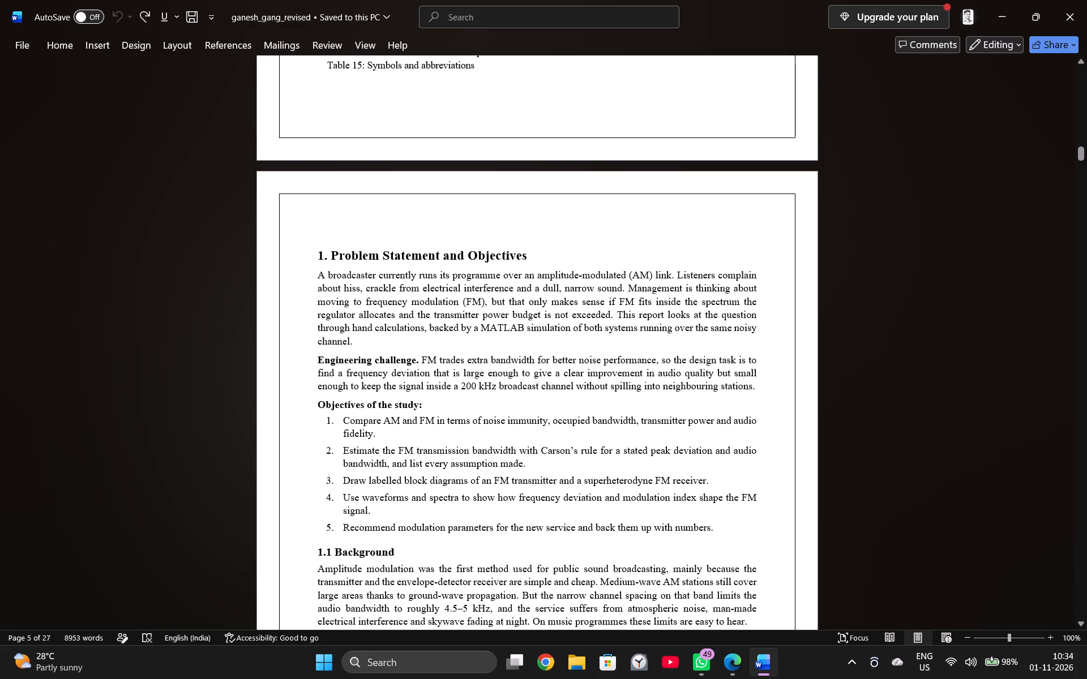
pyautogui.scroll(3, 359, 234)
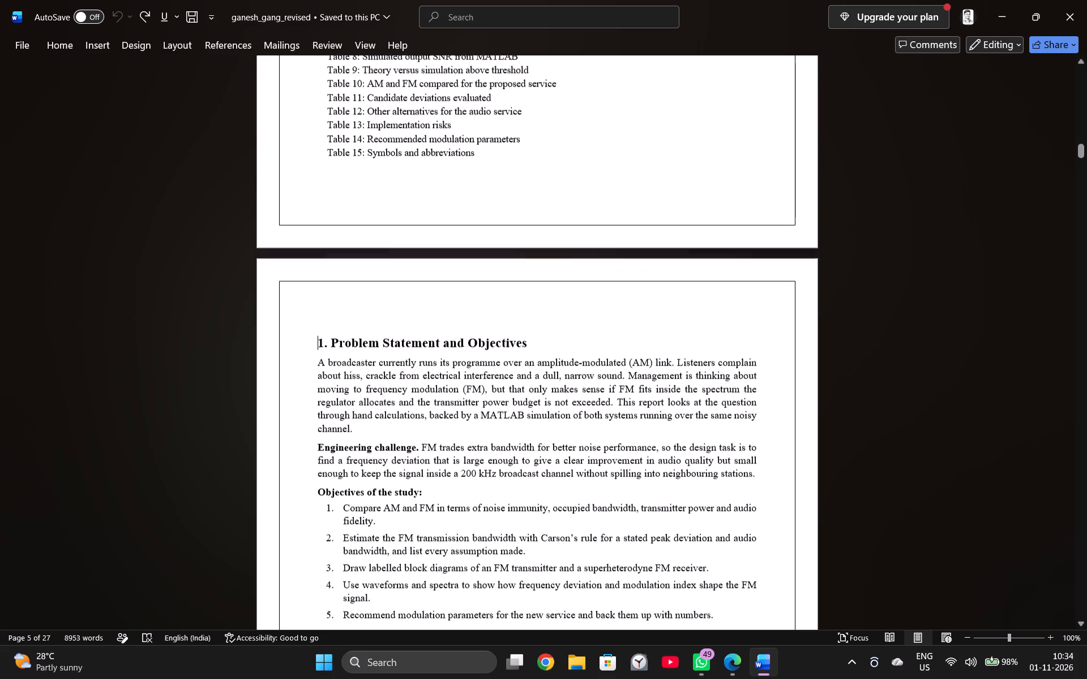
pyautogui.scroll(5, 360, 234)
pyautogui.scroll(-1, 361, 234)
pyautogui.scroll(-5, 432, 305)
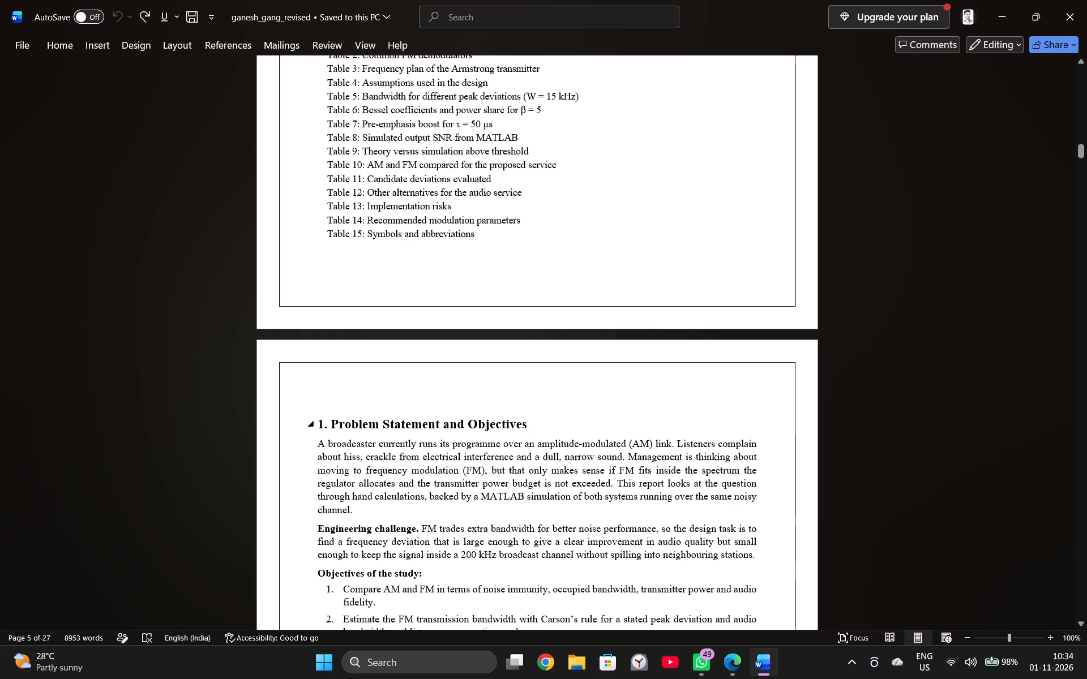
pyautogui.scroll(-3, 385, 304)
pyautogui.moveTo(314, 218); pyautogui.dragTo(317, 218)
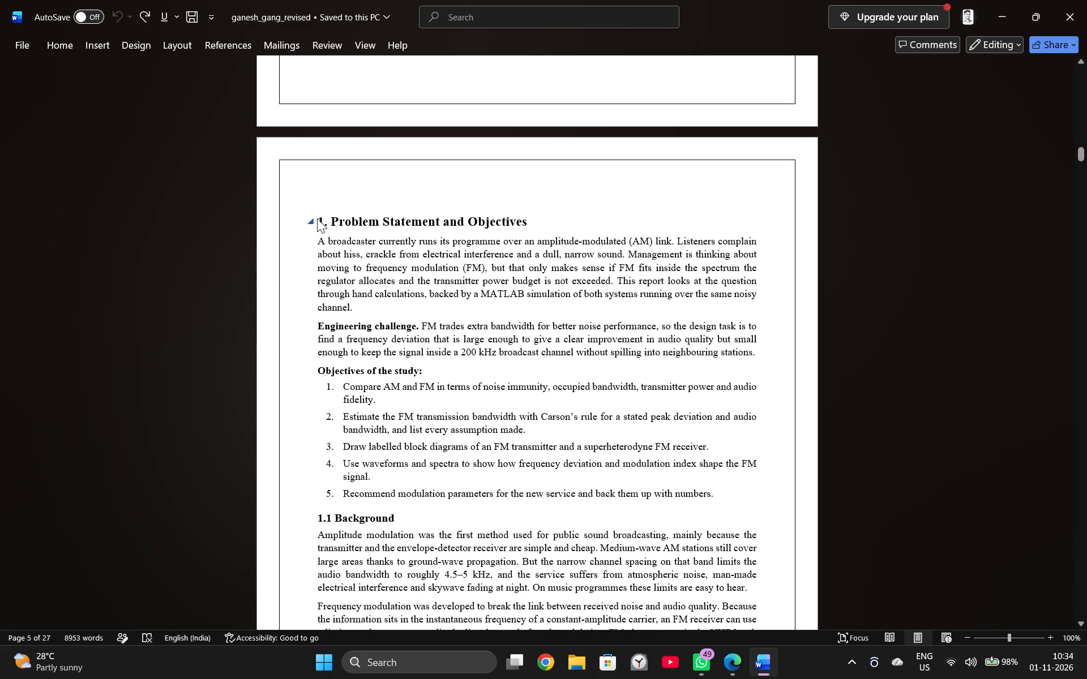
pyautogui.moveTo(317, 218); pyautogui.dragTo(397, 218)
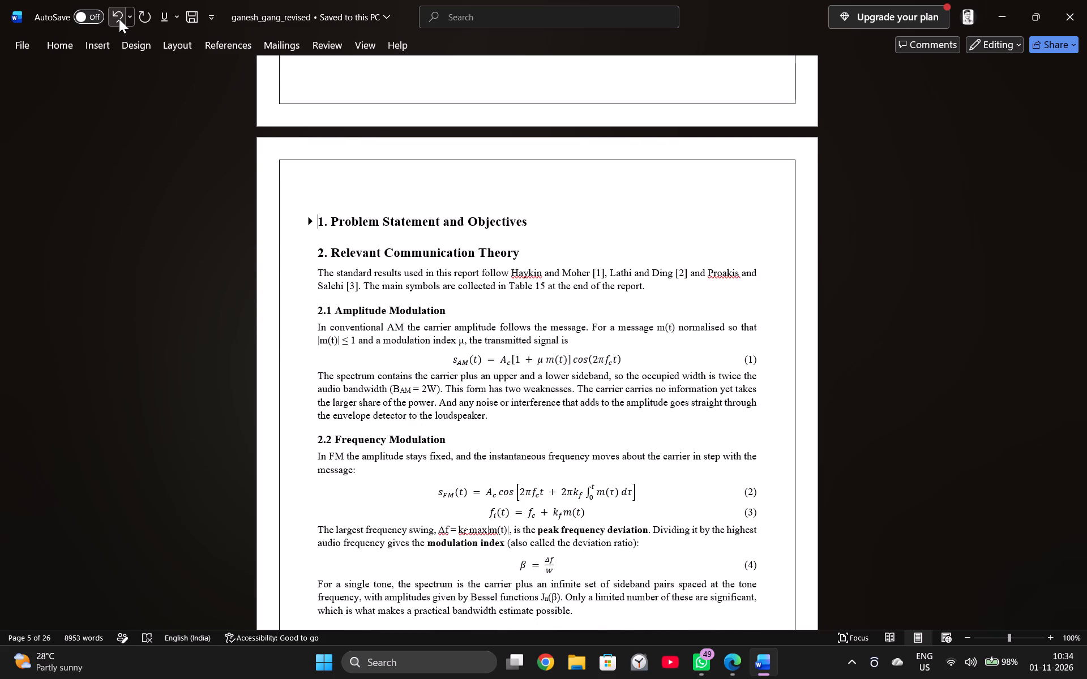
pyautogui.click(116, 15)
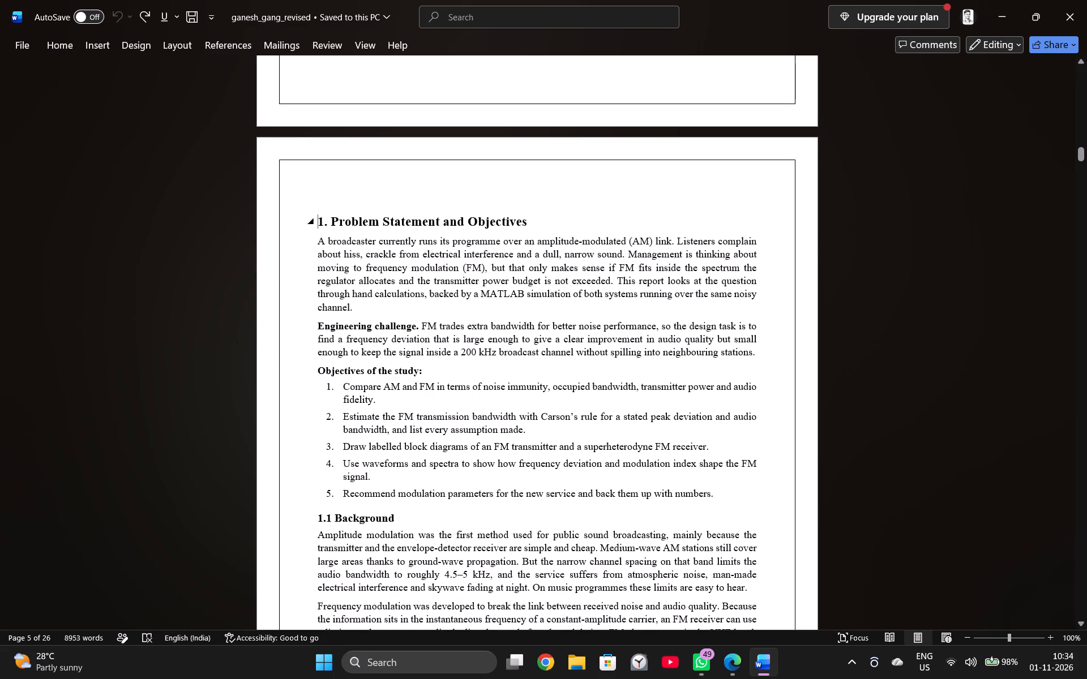
# Set the font size of the 1. Problem Statement and Objectives heading to 16.
pyautogui.moveTo(316, 217); pyautogui.dragTo(453, 220)
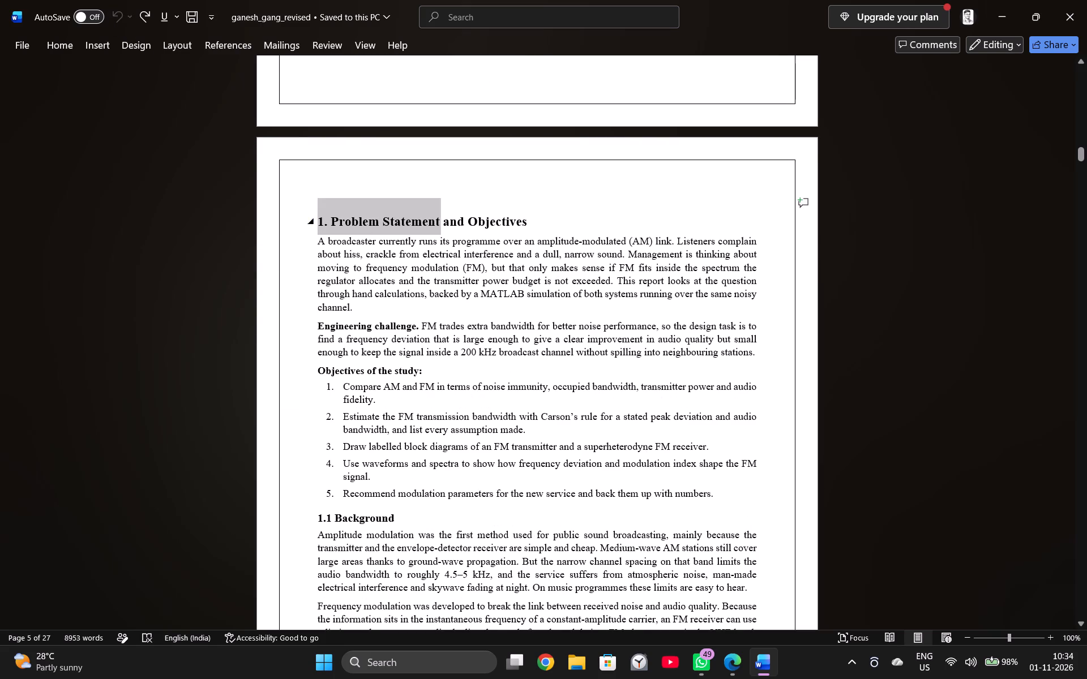
pyautogui.moveTo(453, 220); pyautogui.dragTo(516, 222)
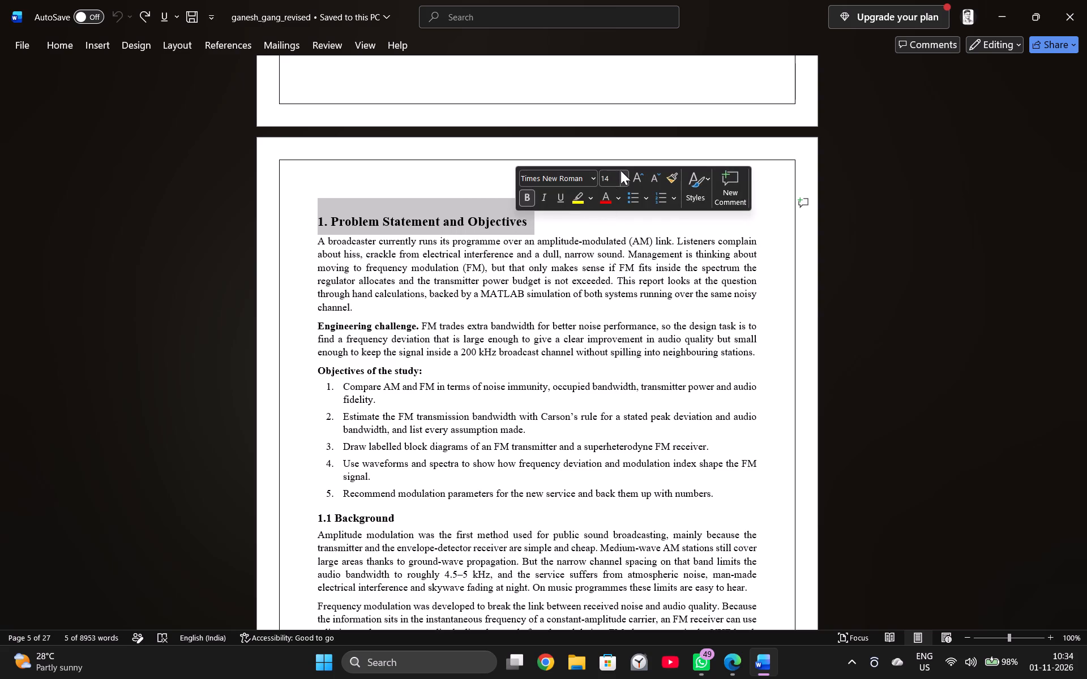
pyautogui.click(622, 175)
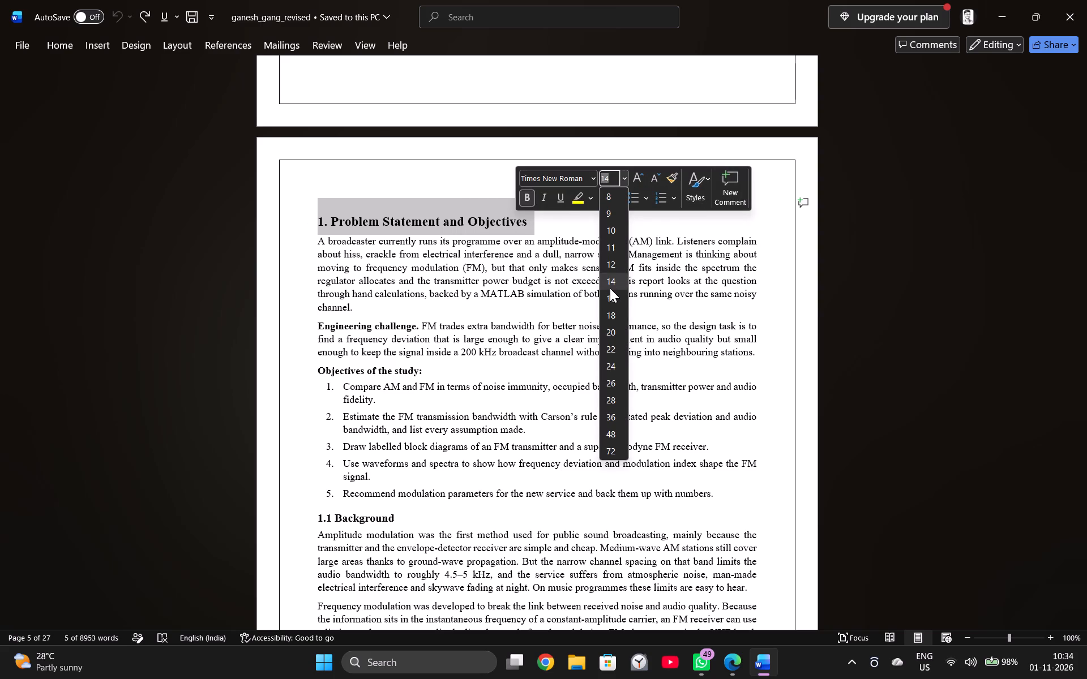
pyautogui.click(611, 294)
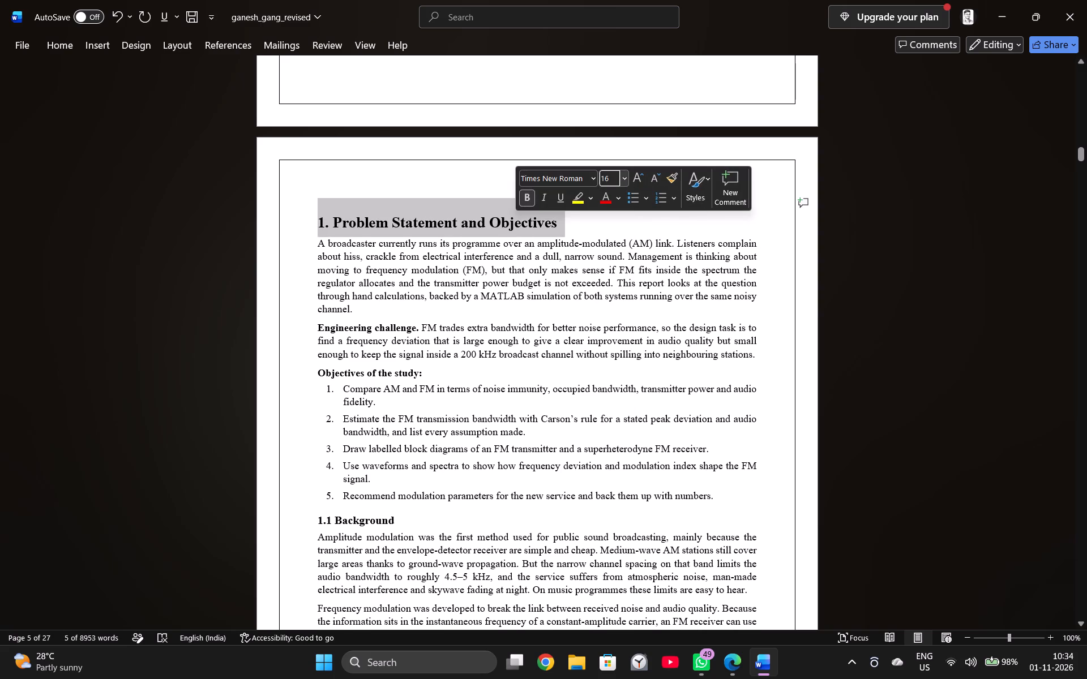
pyautogui.click(413, 171)
# Set the section 1 text from the opening paragraph through the fifth objective, above 1.1 Background, to font size 12.
pyautogui.scroll(-2, 384, 247)
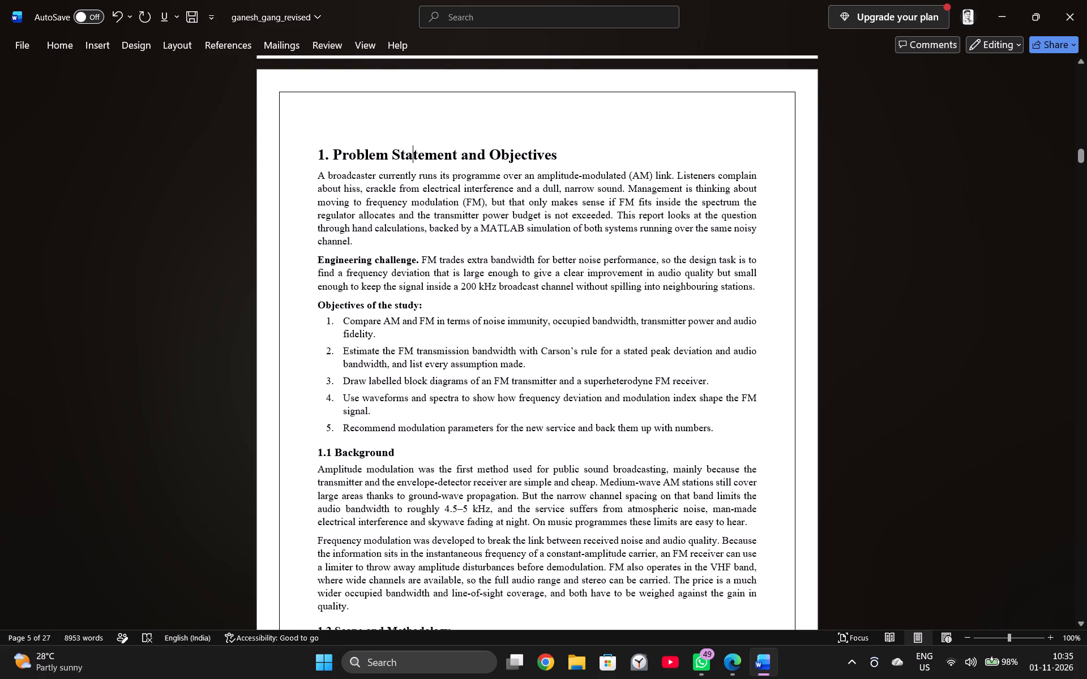
pyautogui.moveTo(316, 175); pyautogui.dragTo(733, 484)
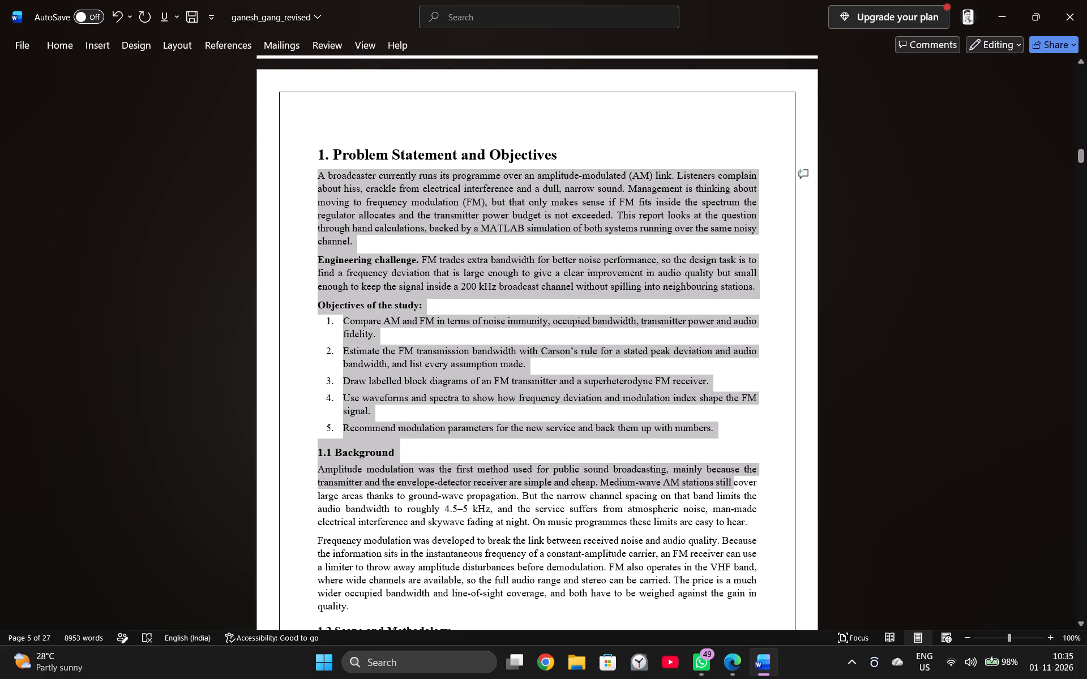
pyautogui.moveTo(733, 484); pyautogui.dragTo(774, 495)
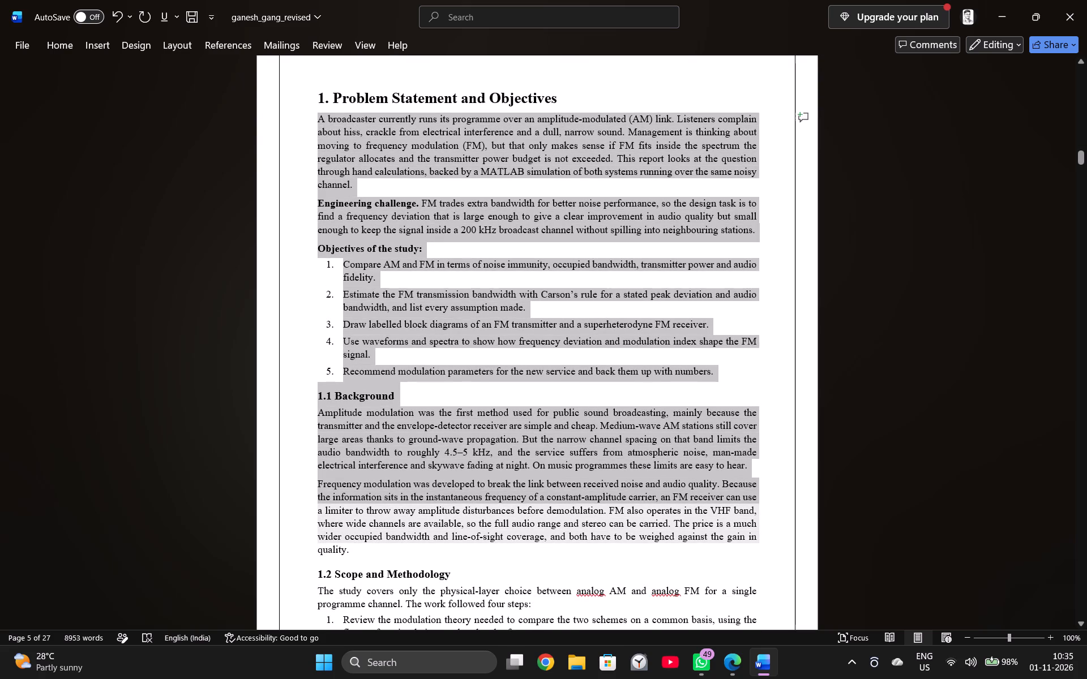
pyautogui.moveTo(774, 495); pyautogui.dragTo(777, 375)
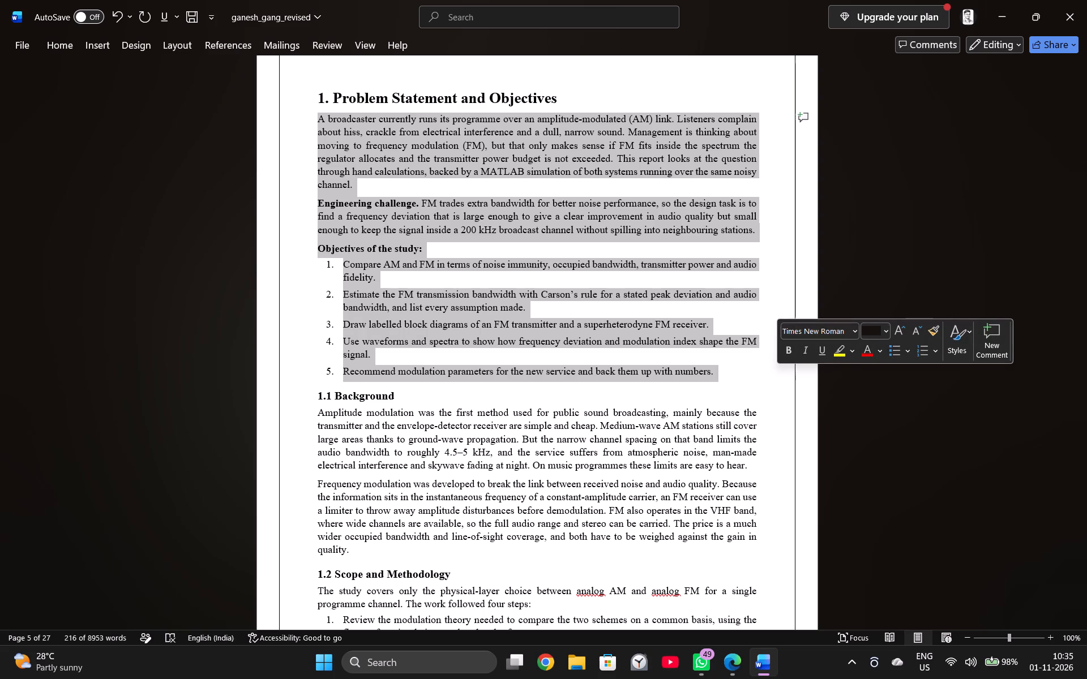
pyautogui.click(885, 332)
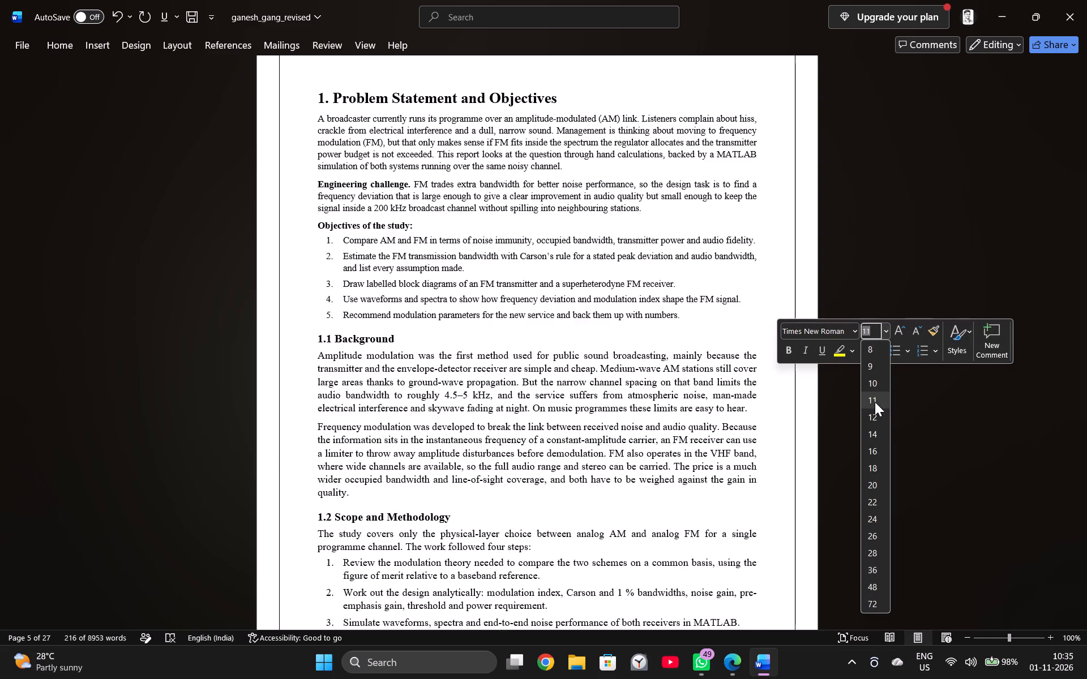
pyautogui.click(871, 414)
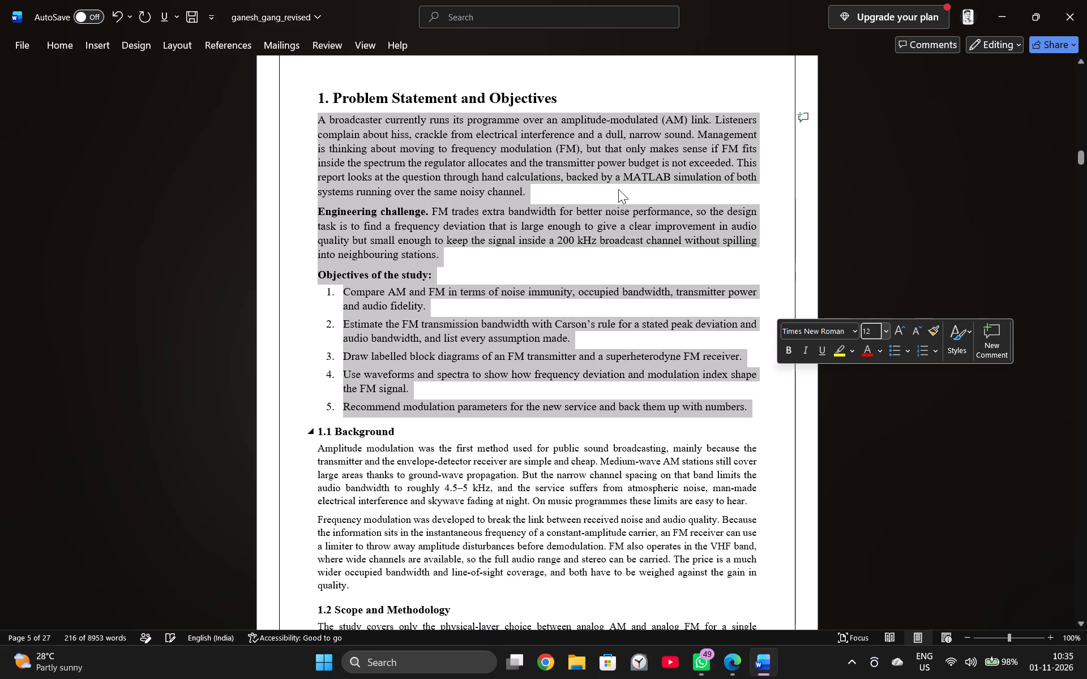
pyautogui.click(630, 264)
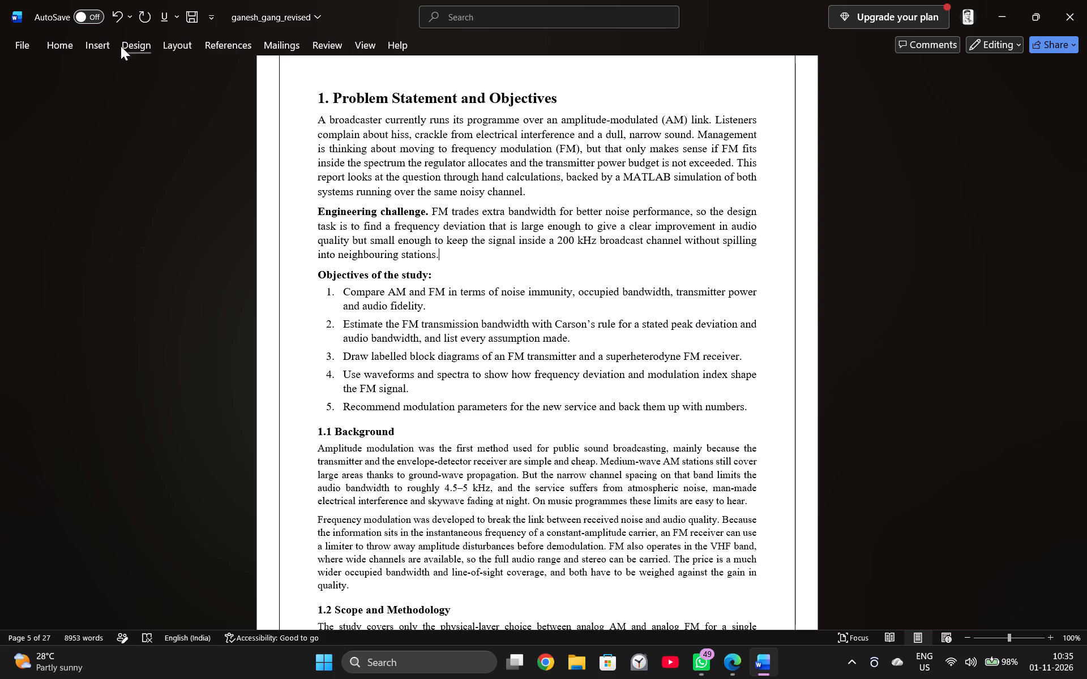
# Select the section 1 text from its opening paragraph to the end of 1.2 Scope and Methodology and set it to font size 12.
pyautogui.click(54, 45)
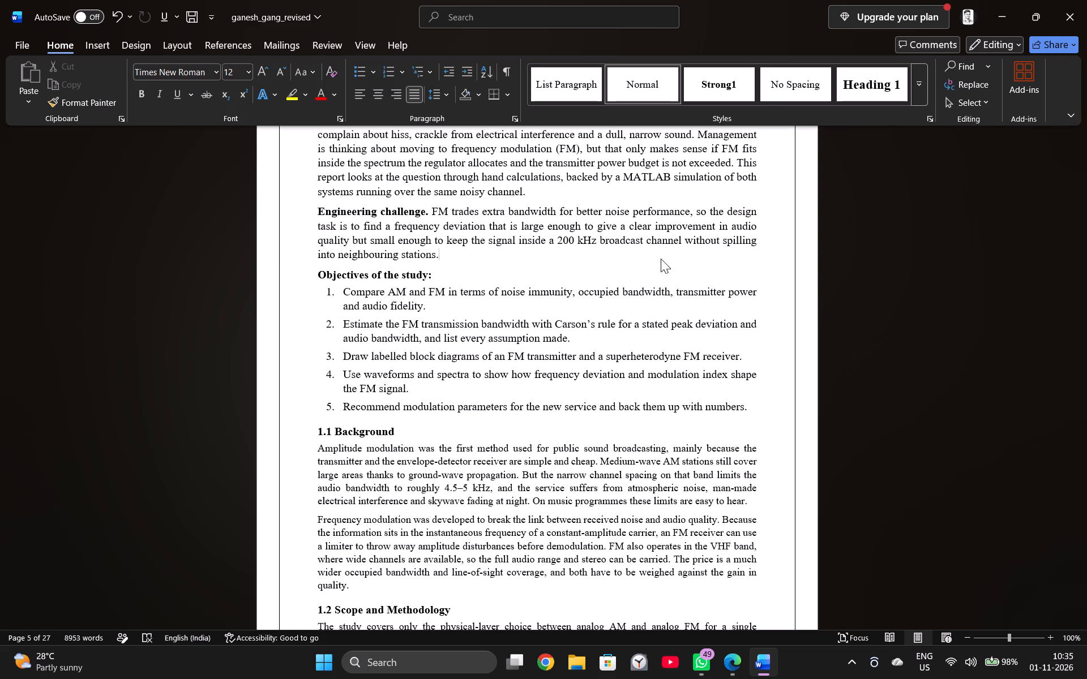
pyautogui.scroll(5, 631, 266)
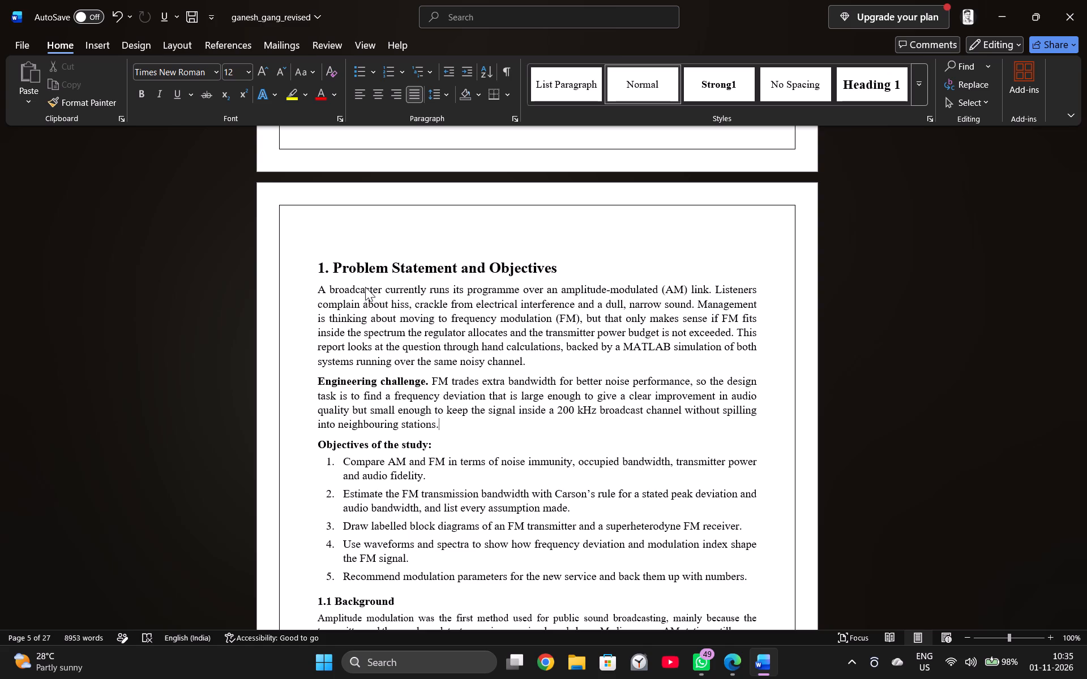
pyautogui.moveTo(313, 283); pyautogui.dragTo(331, 286)
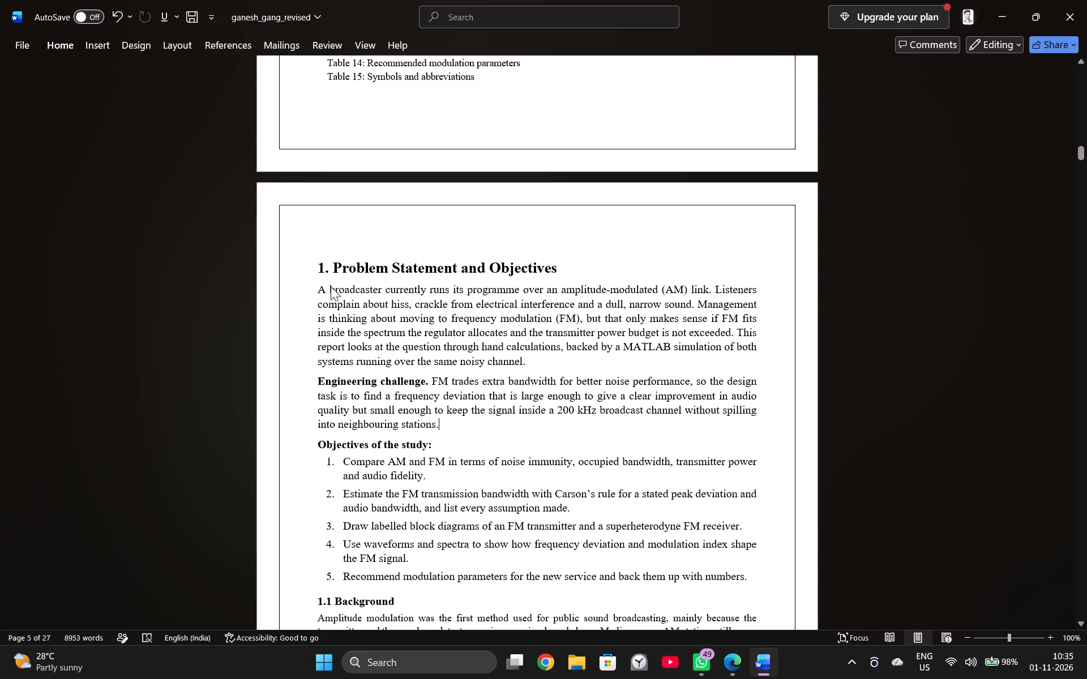
pyautogui.moveTo(331, 286); pyautogui.dragTo(387, 299)
pyautogui.moveTo(314, 289); pyautogui.dragTo(707, 507)
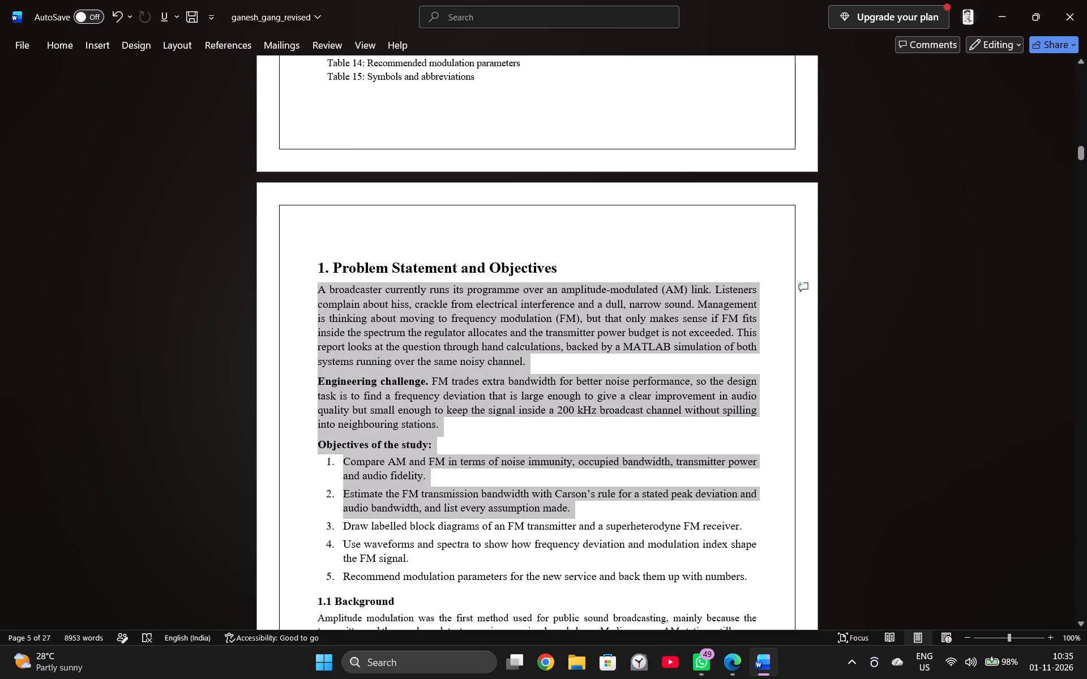
pyautogui.moveTo(707, 507); pyautogui.dragTo(739, 561)
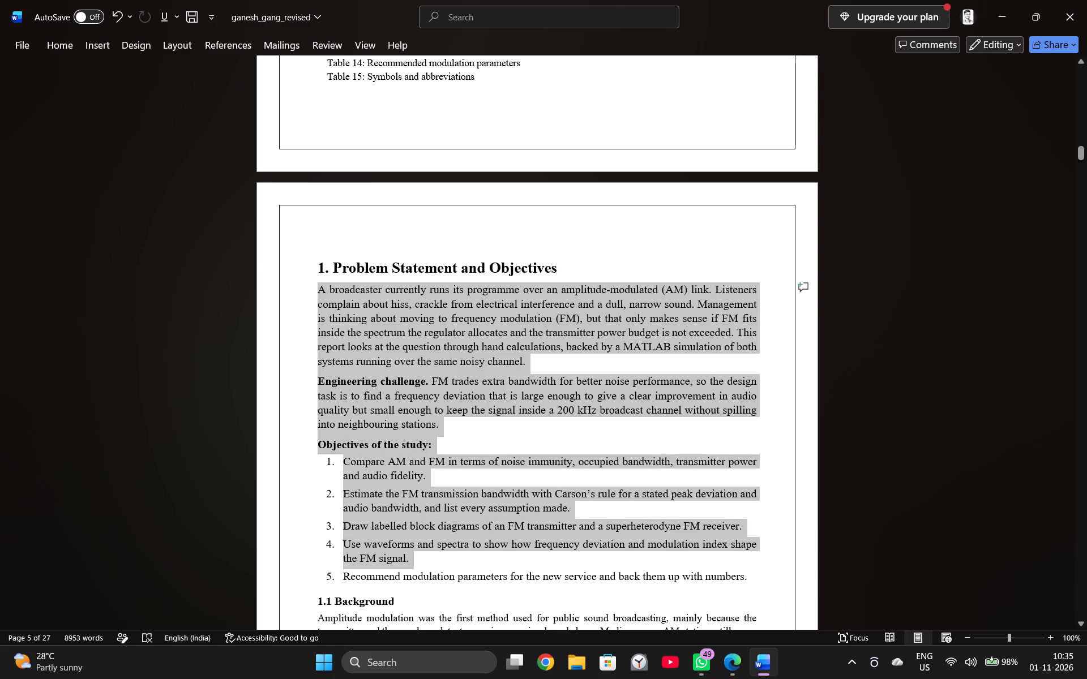
pyautogui.moveTo(739, 561); pyautogui.dragTo(753, 586)
pyautogui.scroll(-9, 748, 572)
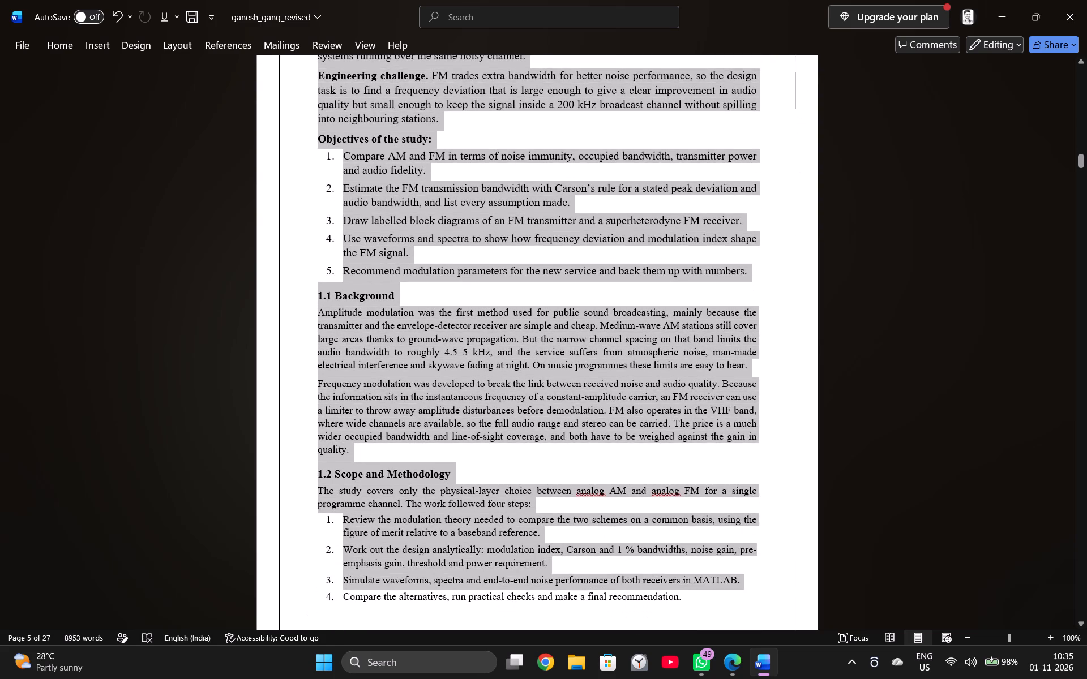
pyautogui.moveTo(753, 586); pyautogui.dragTo(723, 517)
pyautogui.scroll(-3, 753, 586)
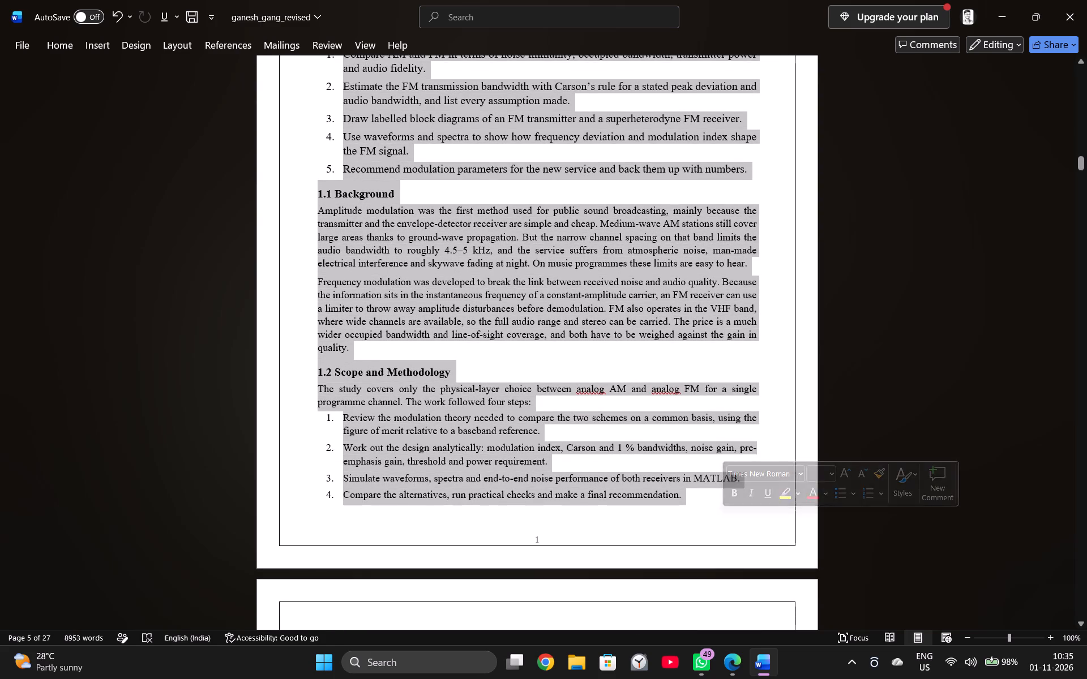
pyautogui.click(833, 472)
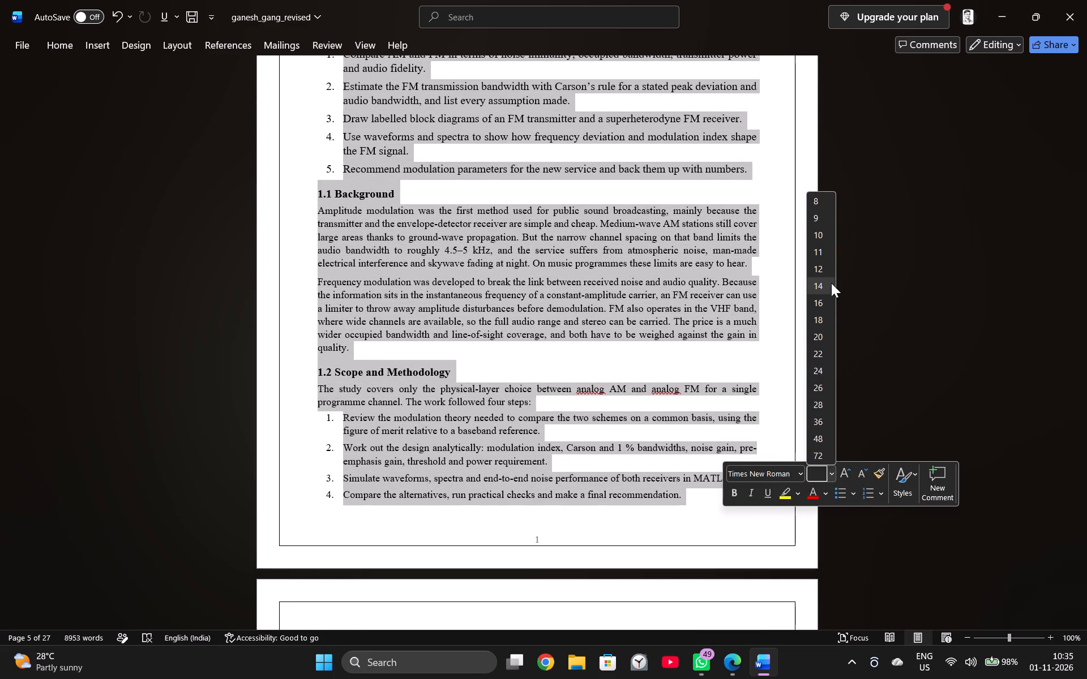
pyautogui.click(820, 270)
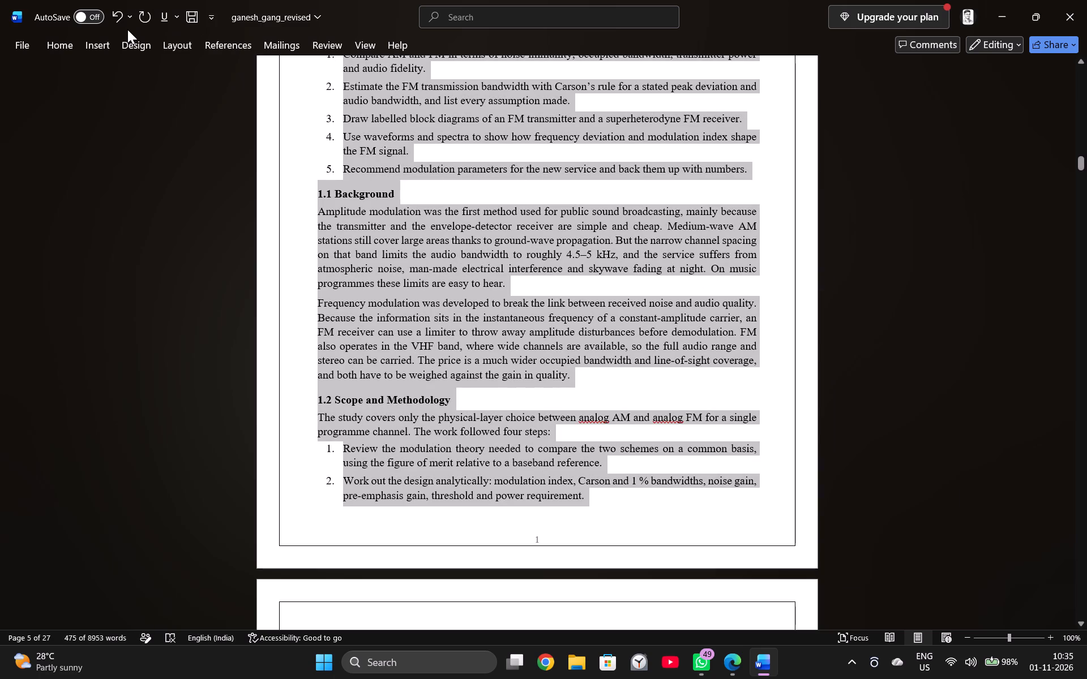
# Switch the selected section 1 text, through the end of 1.2, to left alignment.
pyautogui.click(67, 46)
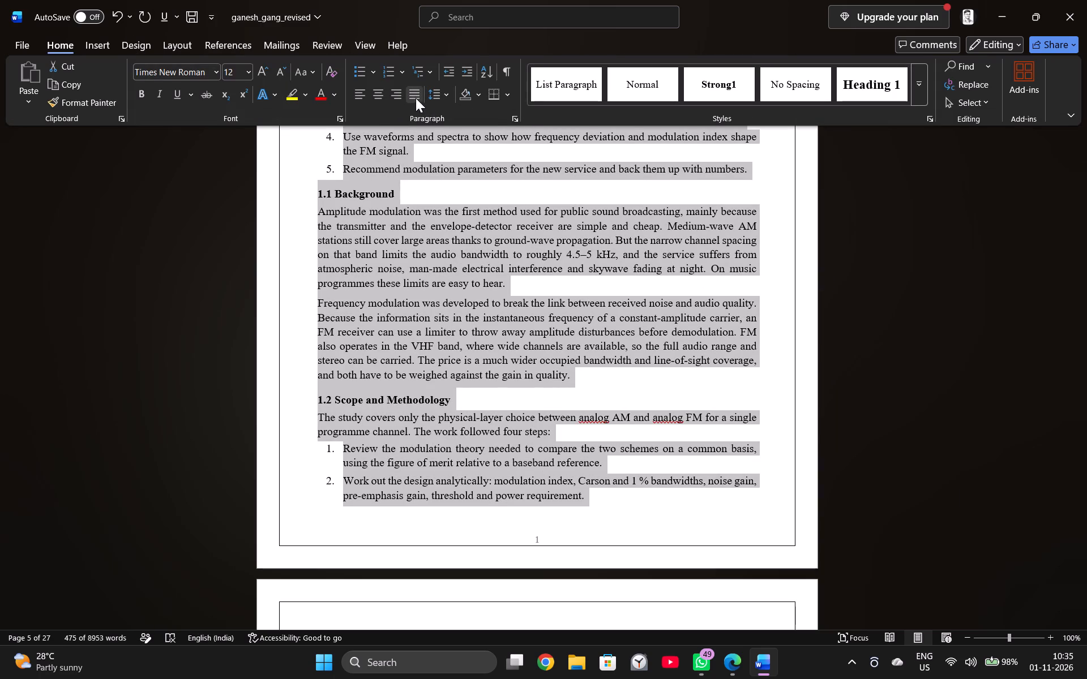
pyautogui.click(415, 97)
pyautogui.click(414, 97)
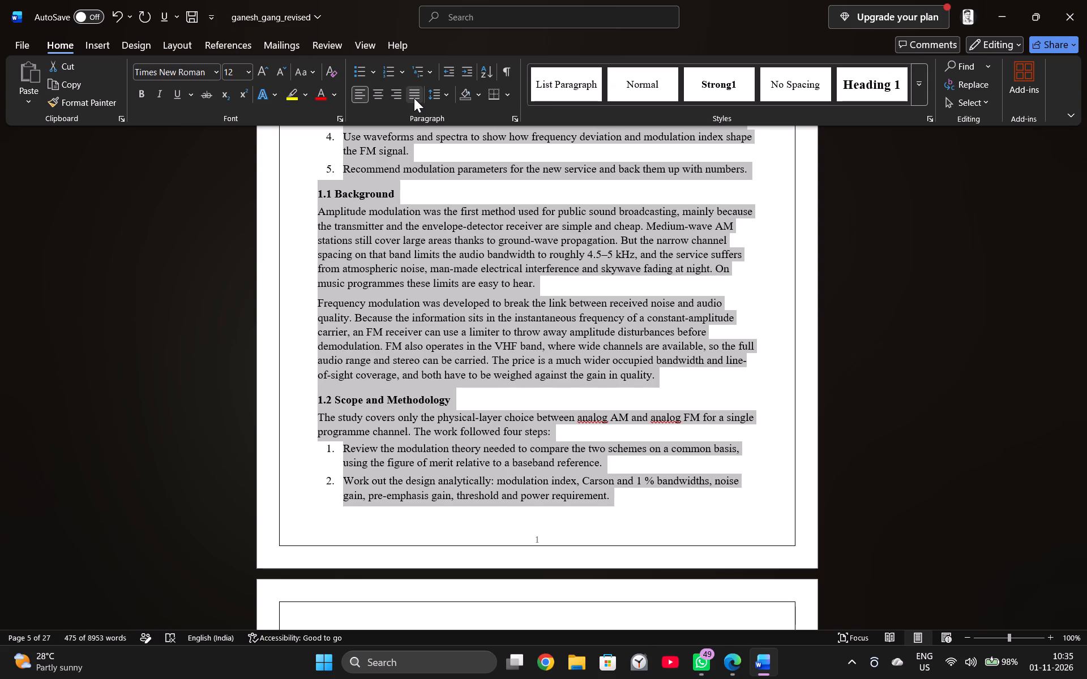
# Set the line spacing of the selected section 1 text to 1.5 and clear the selection.
pyautogui.click(446, 94)
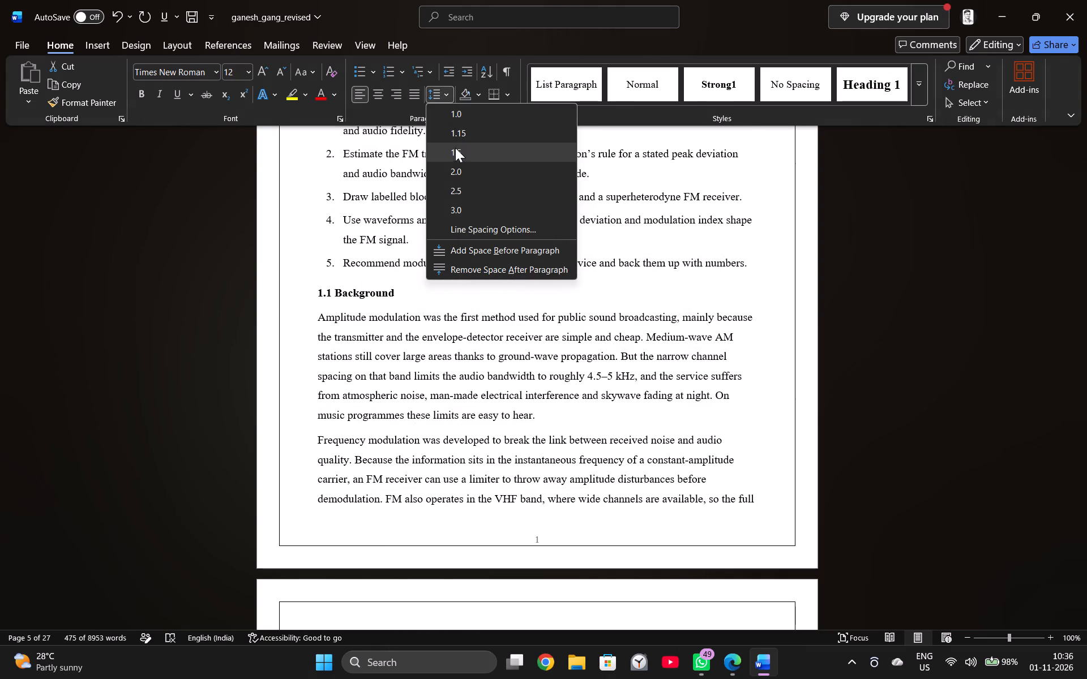
pyautogui.click(455, 149)
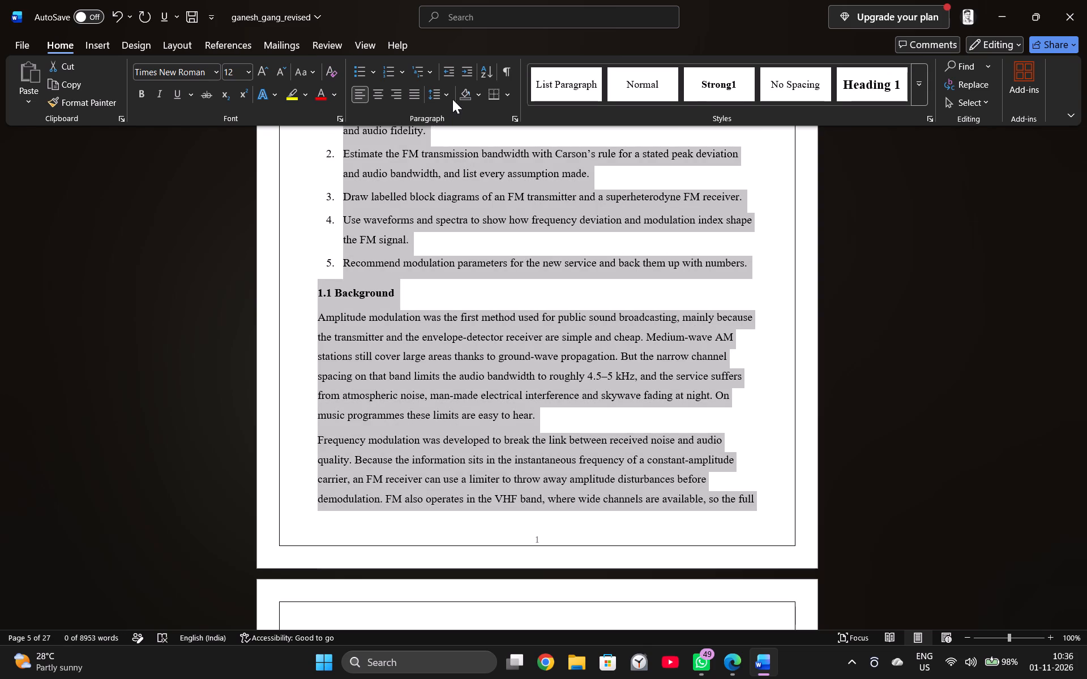
pyautogui.click(445, 96)
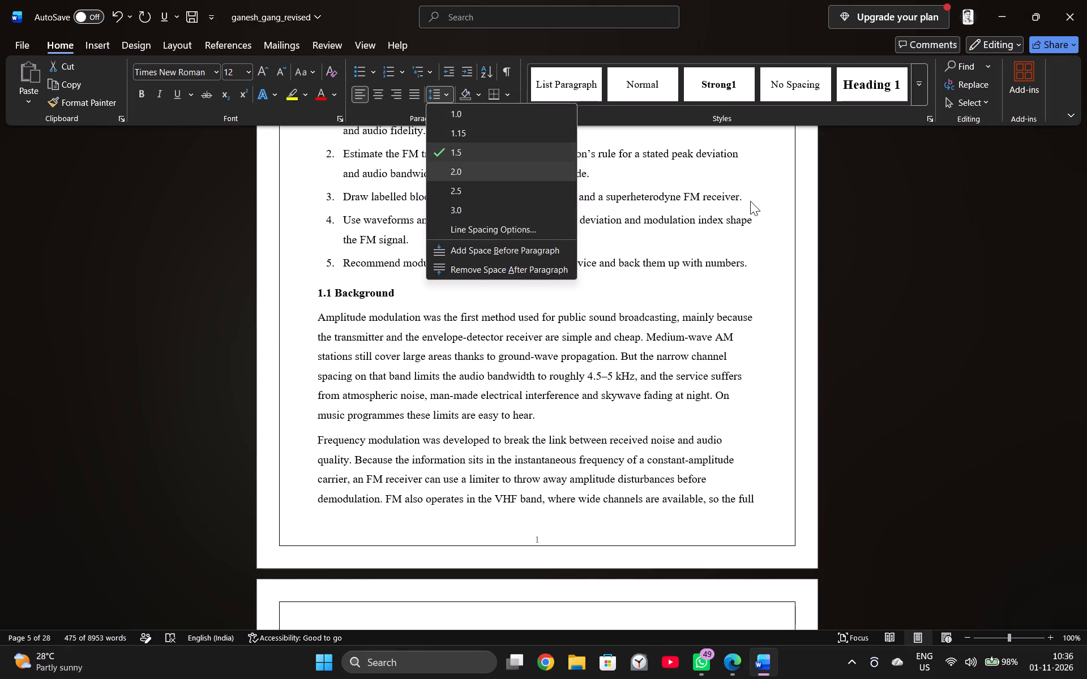
pyautogui.click(766, 217)
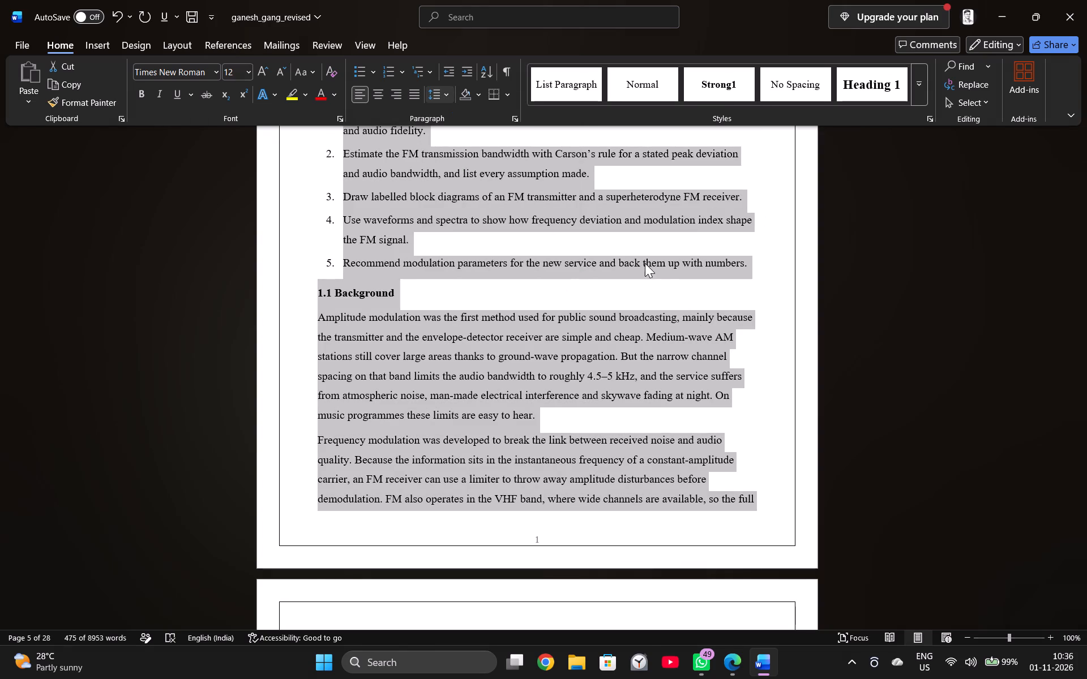
pyautogui.click(628, 285)
pyautogui.click(585, 291)
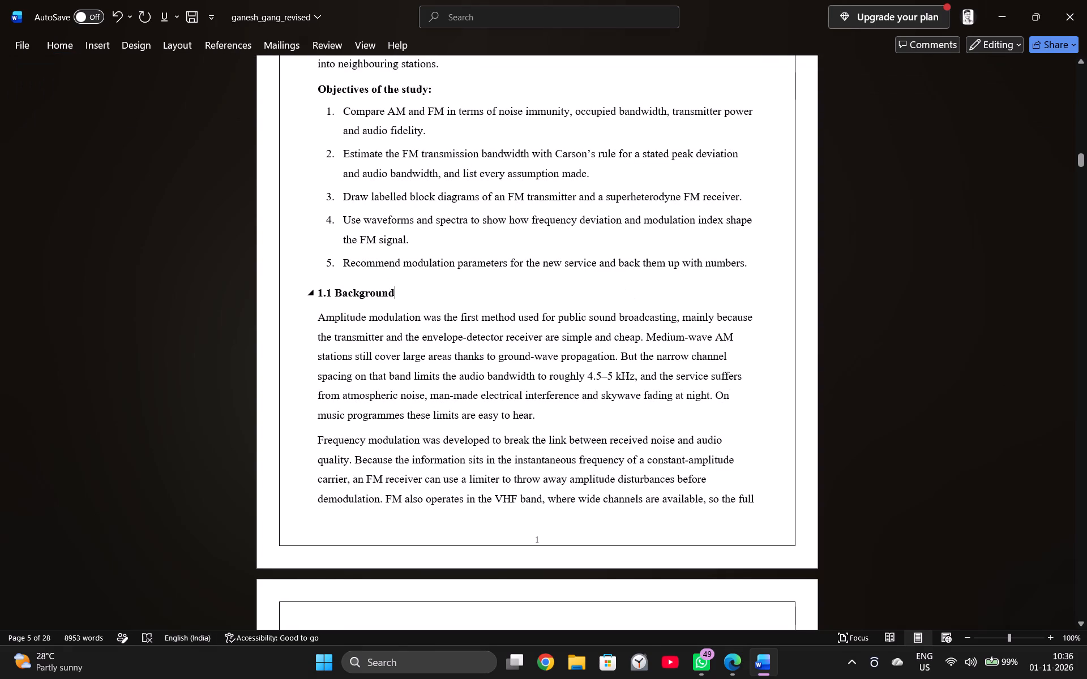
# Set the bold lead-in "Engineering challenge" in section 1 to font size 14.
pyautogui.scroll(10, 510, 237)
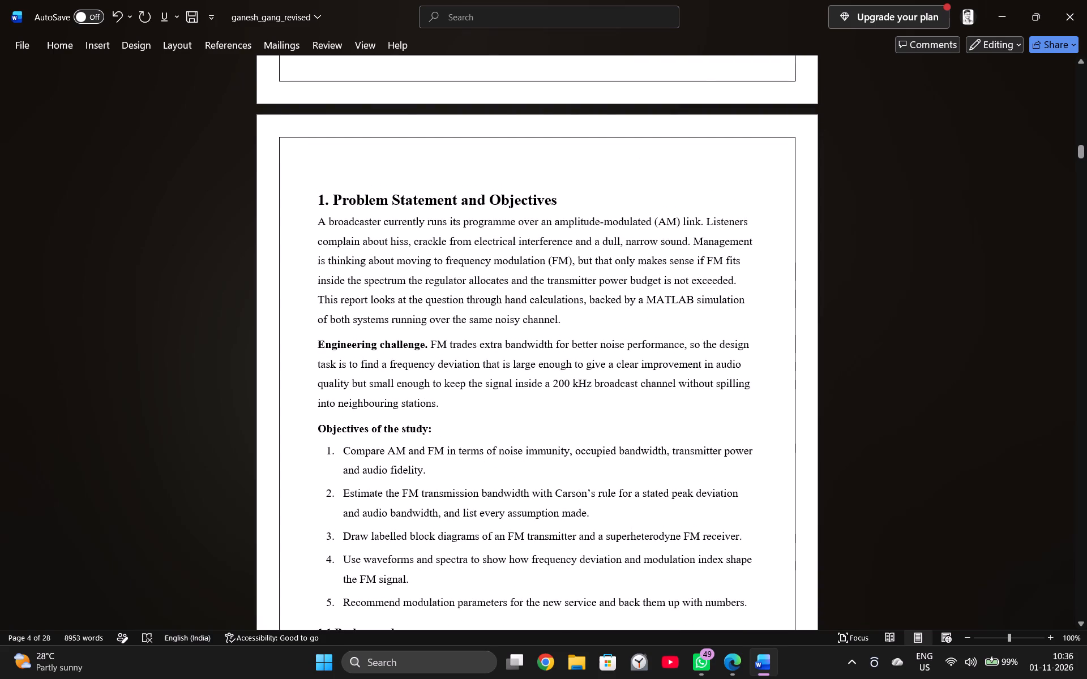
pyautogui.moveTo(309, 343); pyautogui.dragTo(434, 348)
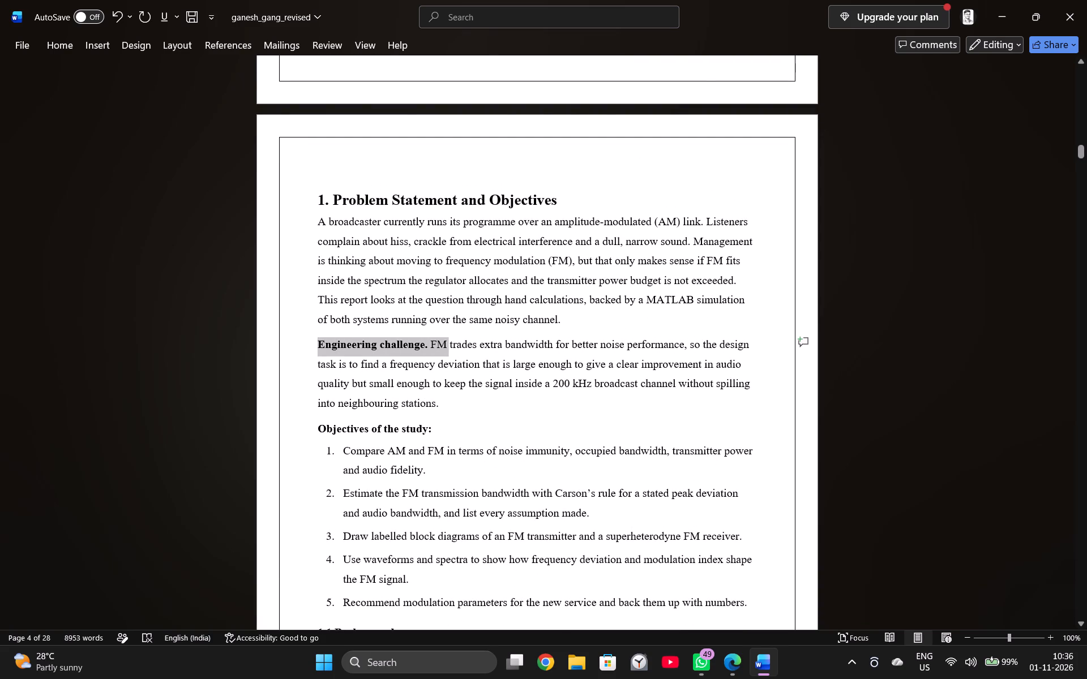
pyautogui.moveTo(434, 348); pyautogui.dragTo(425, 352)
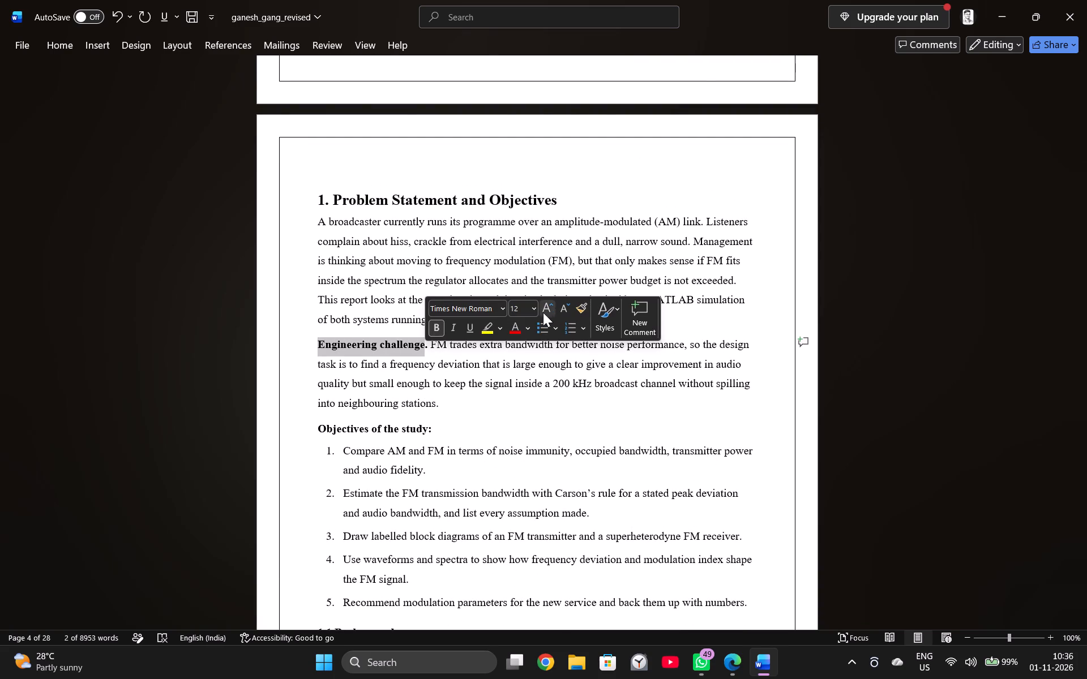
pyautogui.click(536, 313)
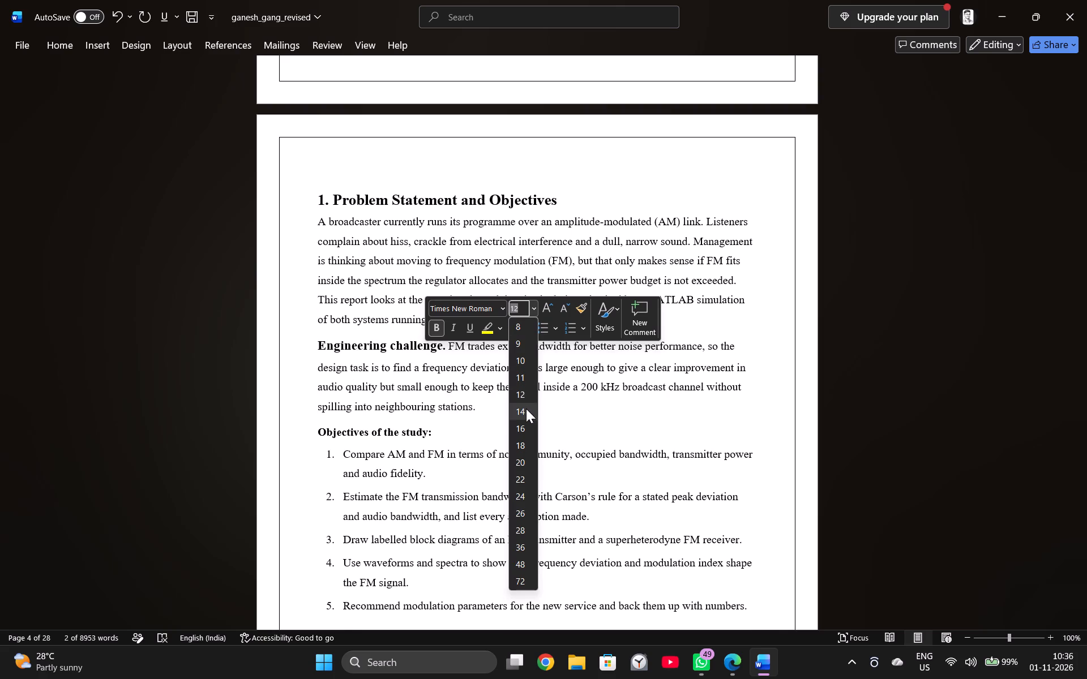
pyautogui.click(526, 409)
# Replace the full stop after "Engineering challenge" with a colon.
pyautogui.click(443, 353)
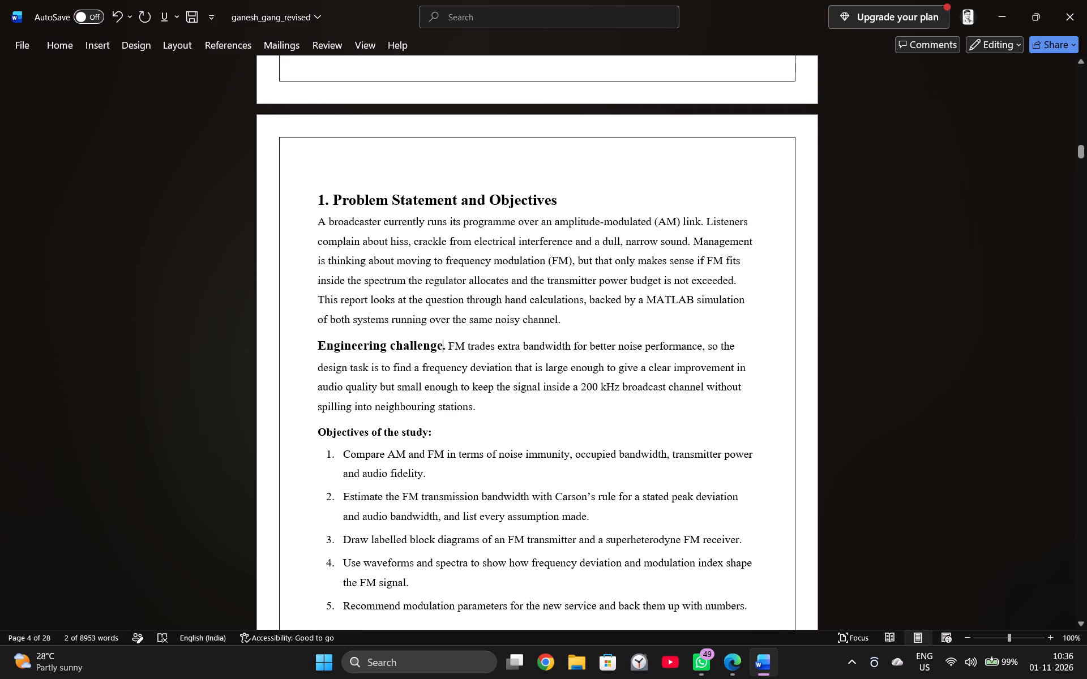
pyautogui.click(446, 352)
pyautogui.press('BackSpace')
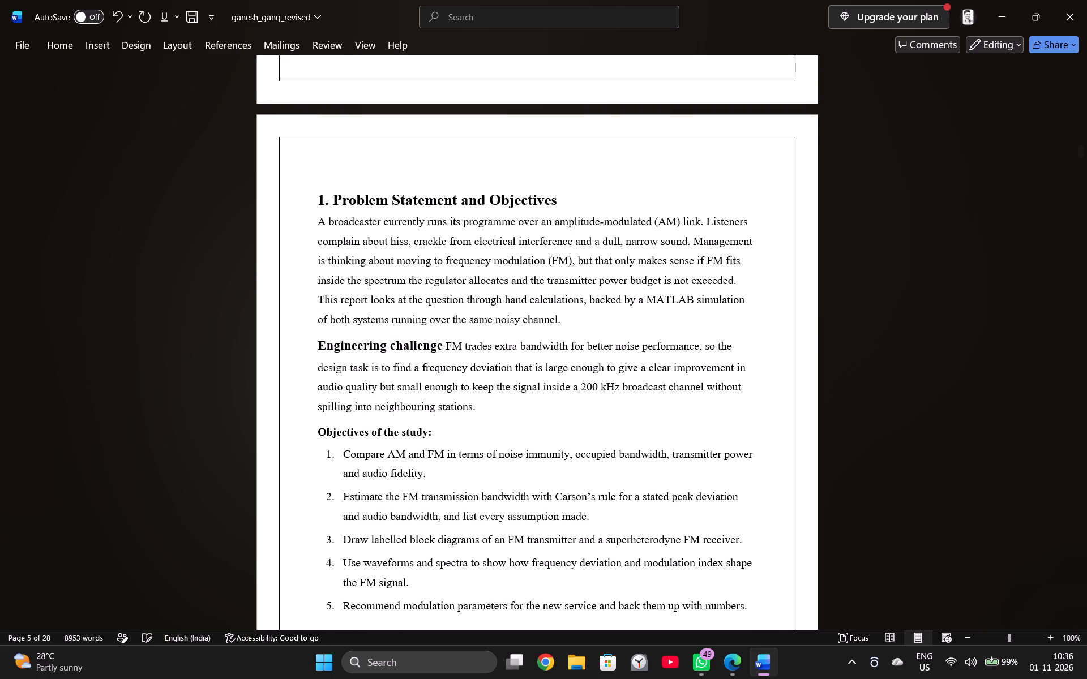
pyautogui.hotkey('shift', ':')
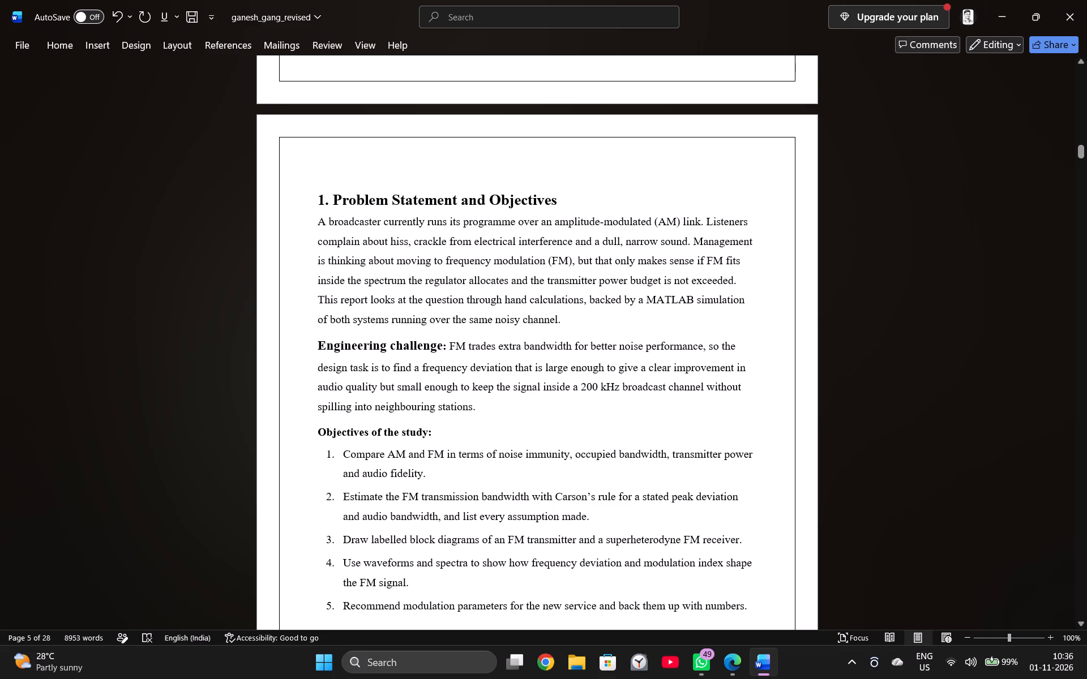
# Set the subheading text "Objectives of the study" to font size 14 and clear the selection.
pyautogui.moveTo(315, 429); pyautogui.dragTo(420, 431)
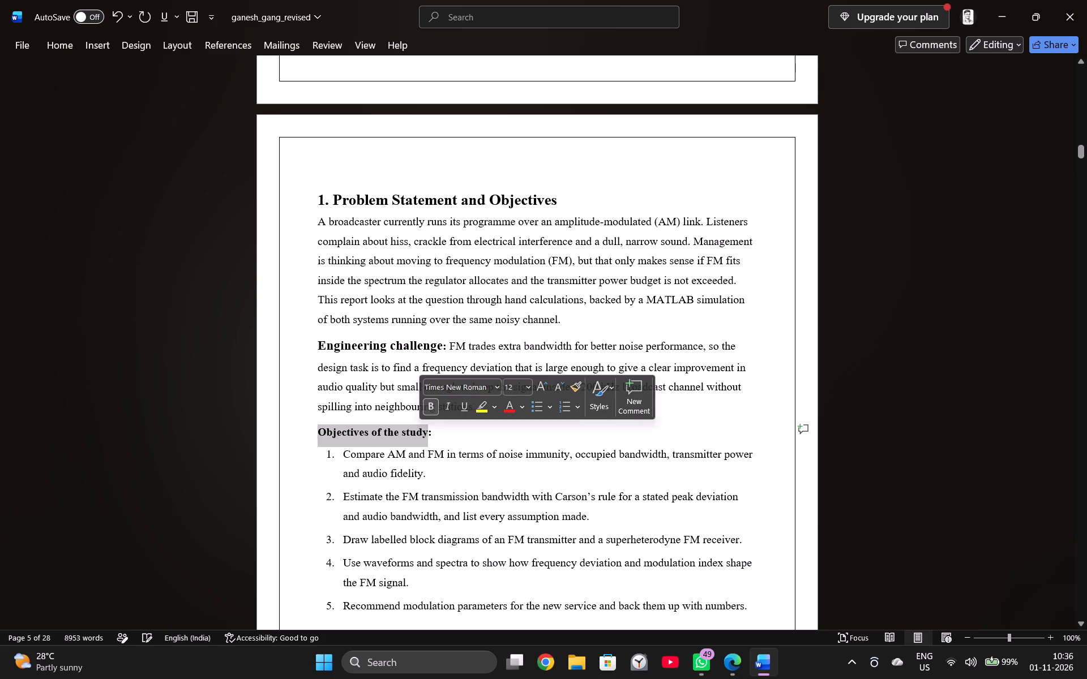
pyautogui.click(528, 384)
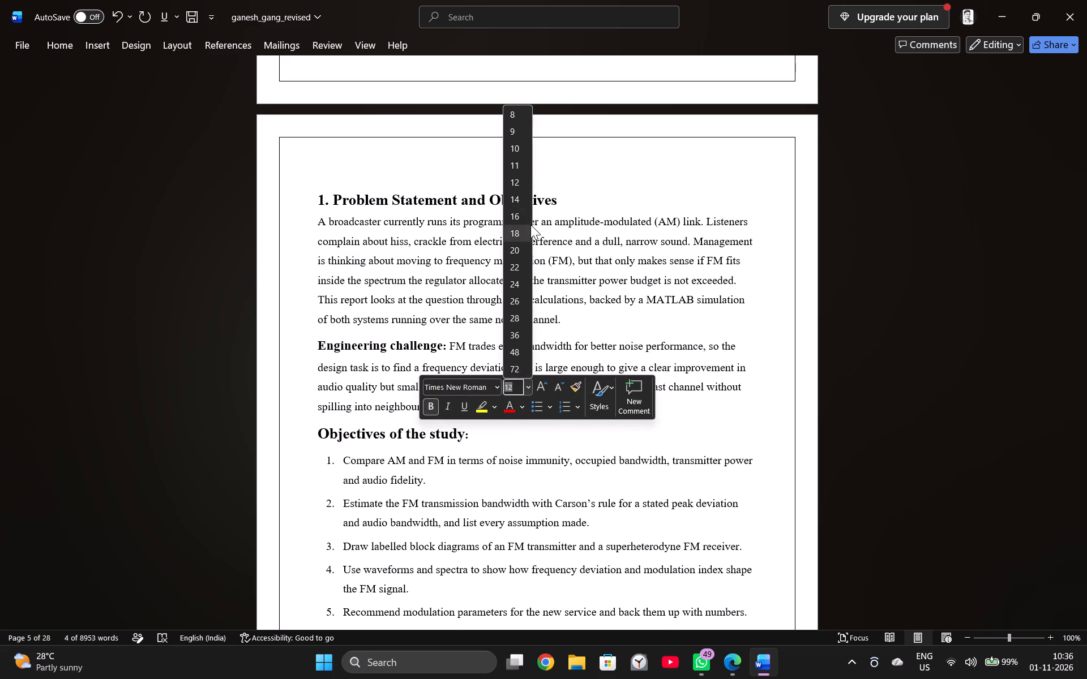
pyautogui.click(520, 201)
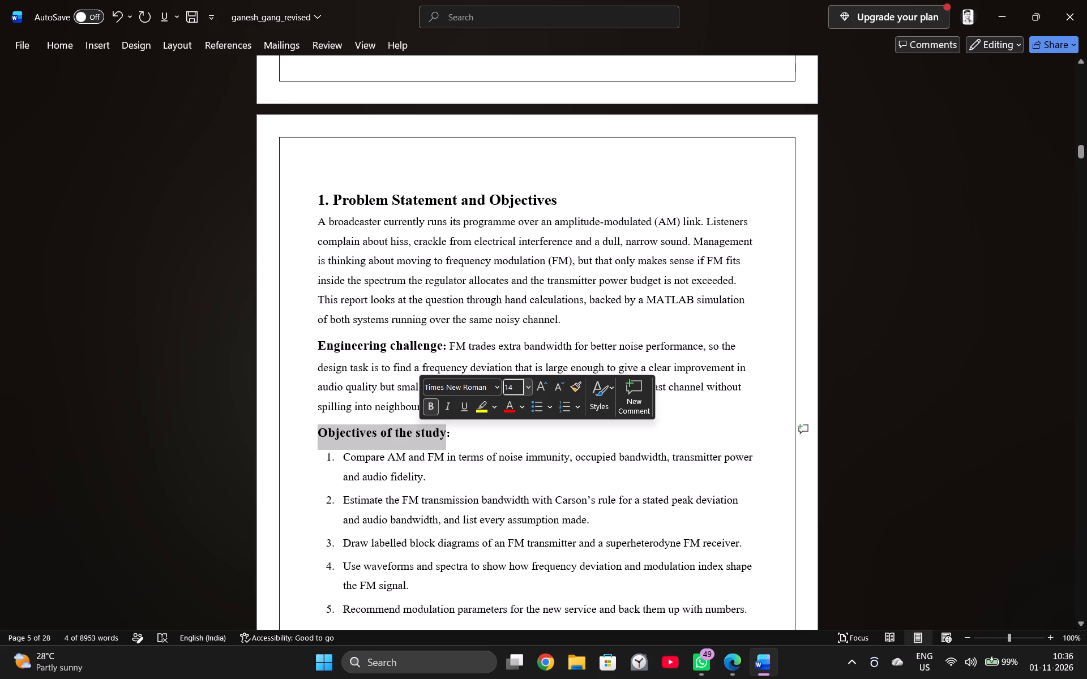
pyautogui.click(505, 432)
# Set the subheading "1.1 Background" to font size 14 and clear the selection.
pyautogui.scroll(-2, 498, 436)
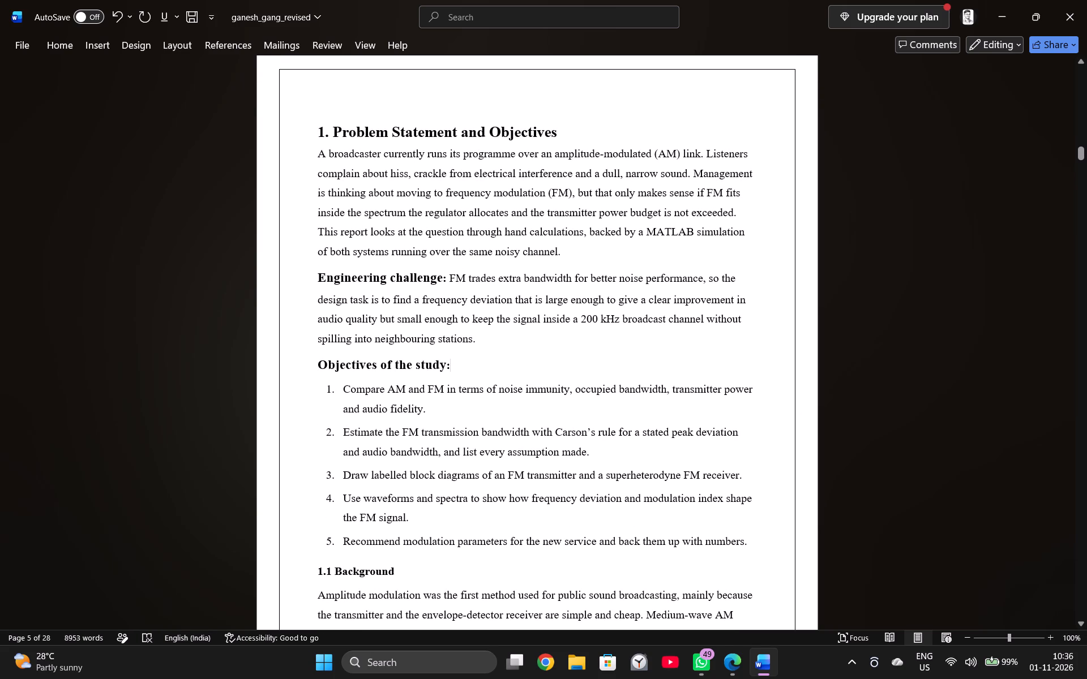
pyautogui.scroll(-4, 369, 271)
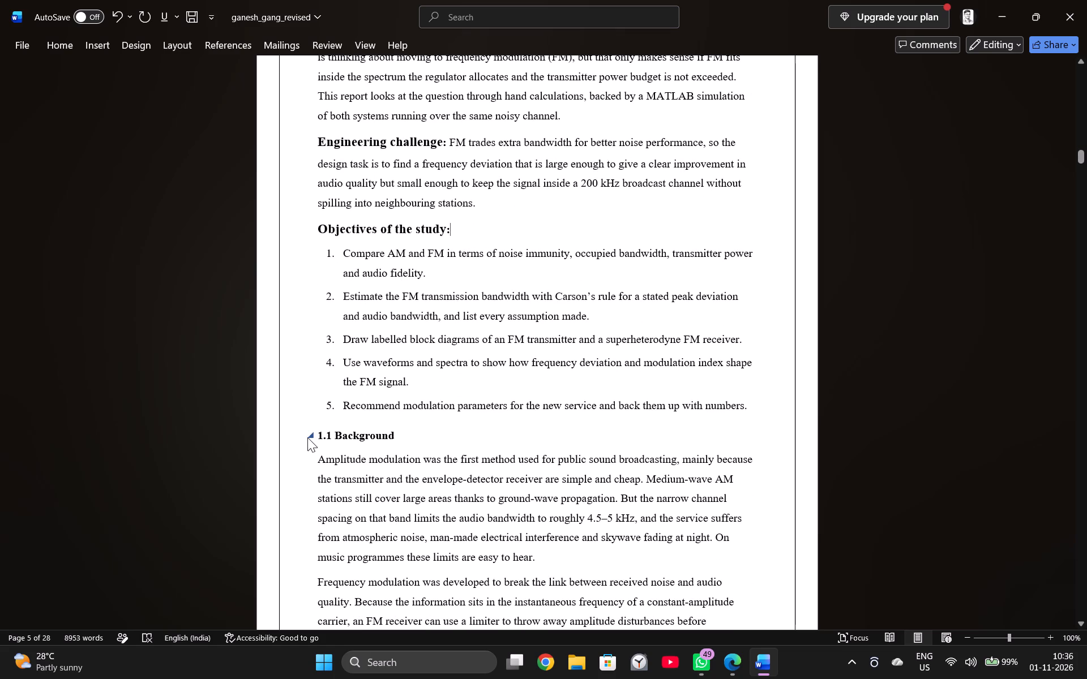
pyautogui.moveTo(316, 433); pyautogui.dragTo(404, 435)
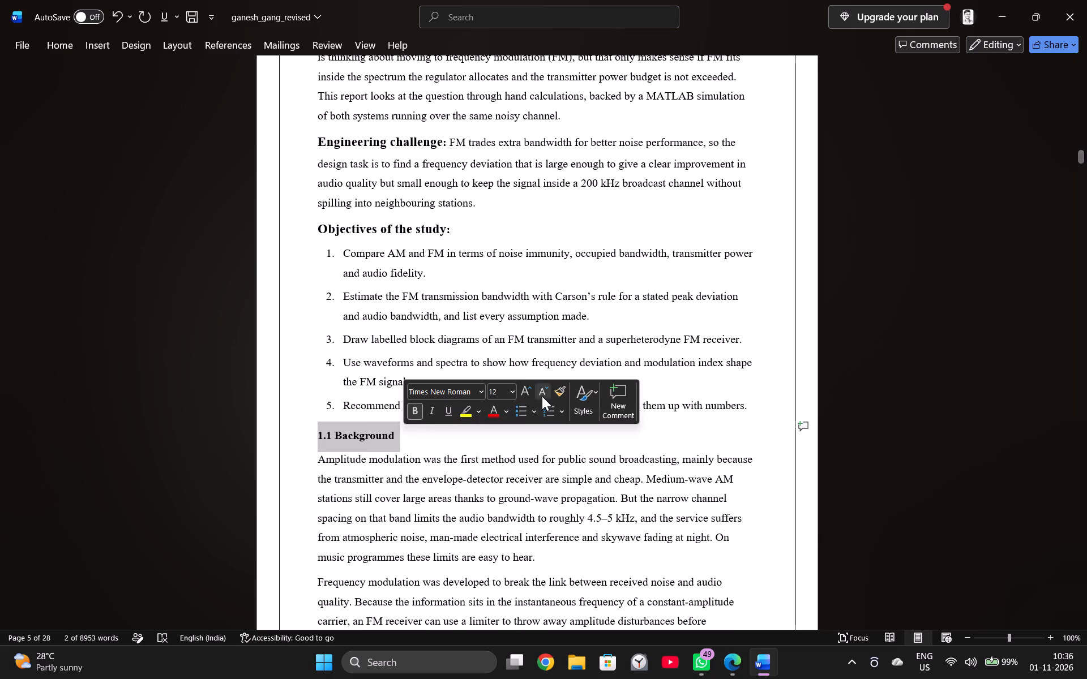
pyautogui.click(513, 395)
pyautogui.click(495, 201)
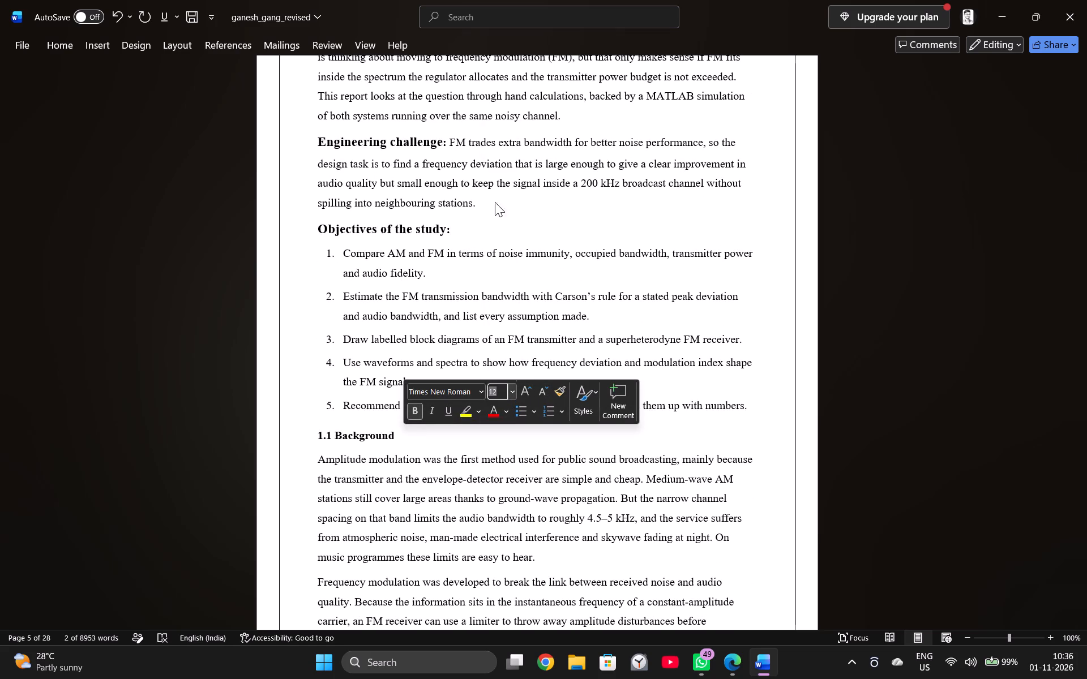
pyautogui.click(446, 446)
# Set the subheading "1.2 Scope and Methodology" to font size 14 and clear the selection.
pyautogui.scroll(-4, 459, 428)
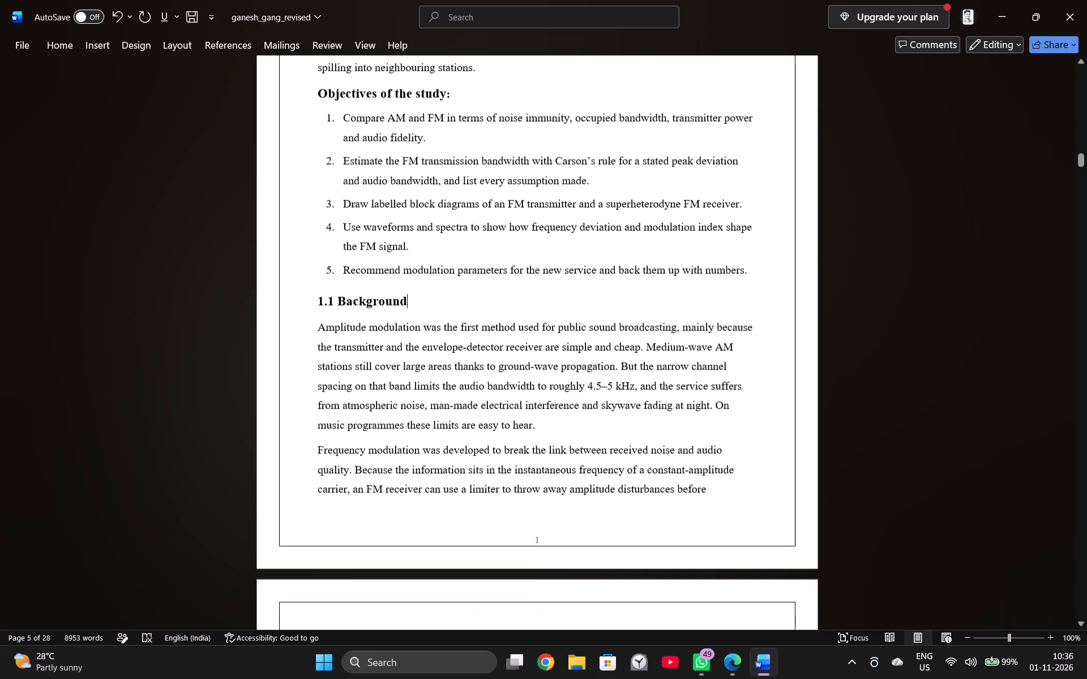
pyautogui.scroll(-8, 459, 427)
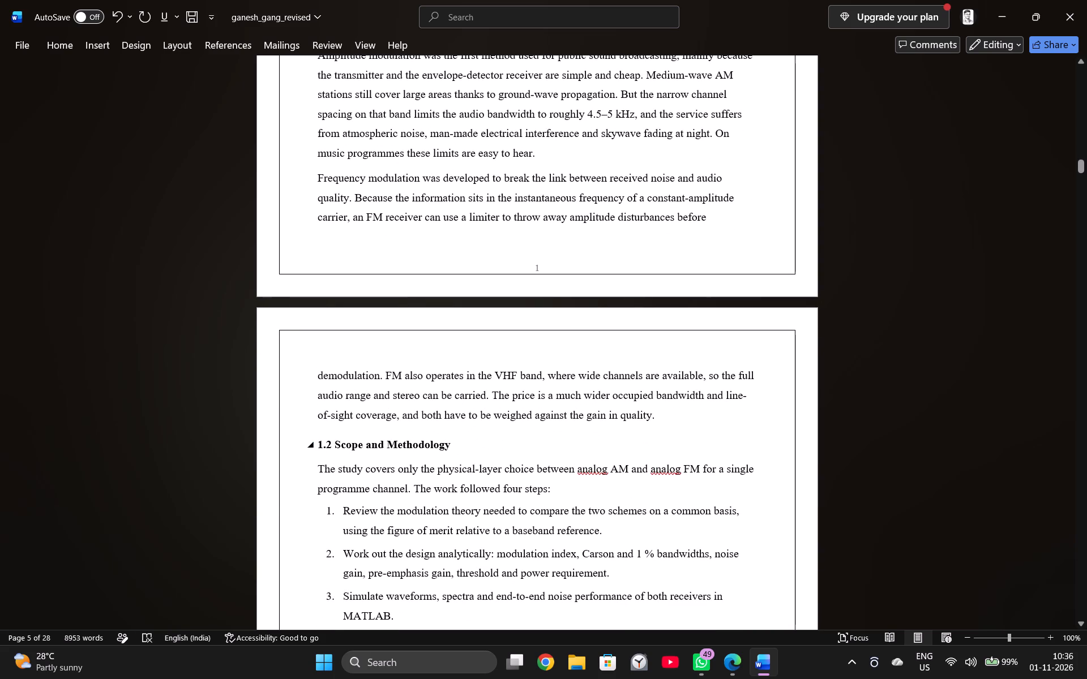
pyautogui.moveTo(319, 444); pyautogui.dragTo(424, 445)
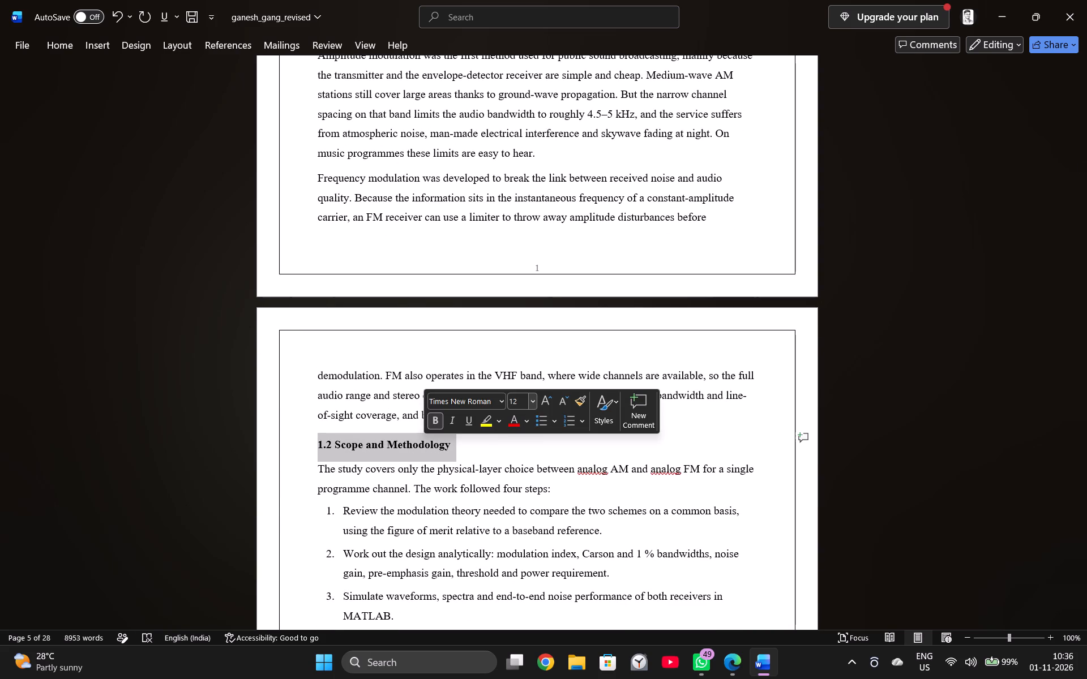
pyautogui.click(530, 402)
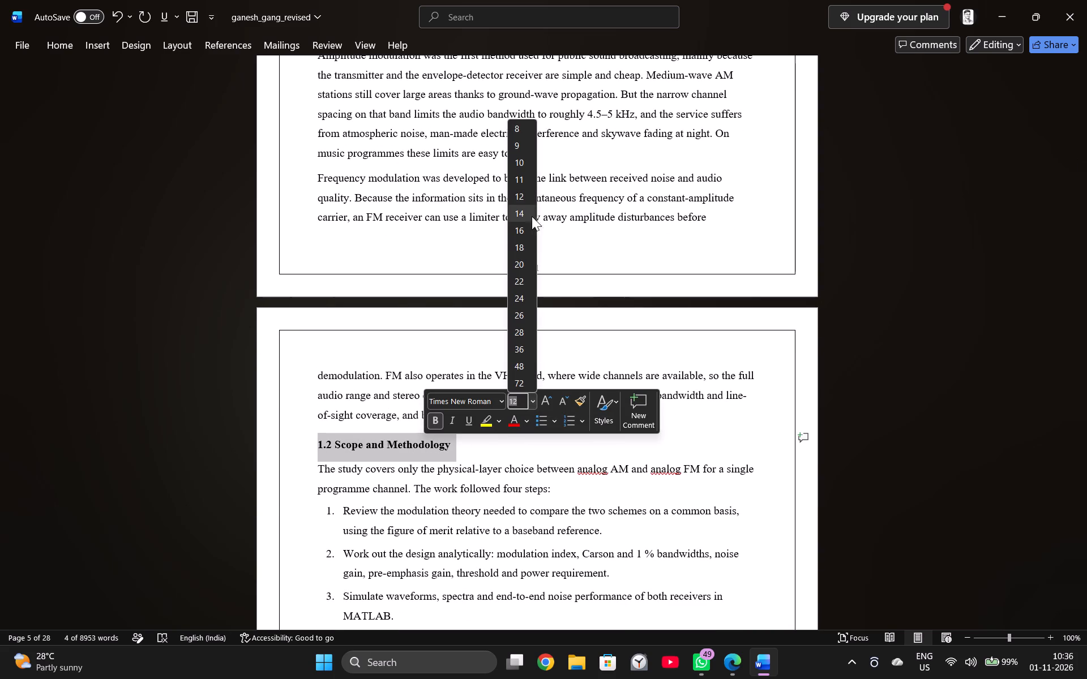
pyautogui.click(524, 213)
pyautogui.click(523, 456)
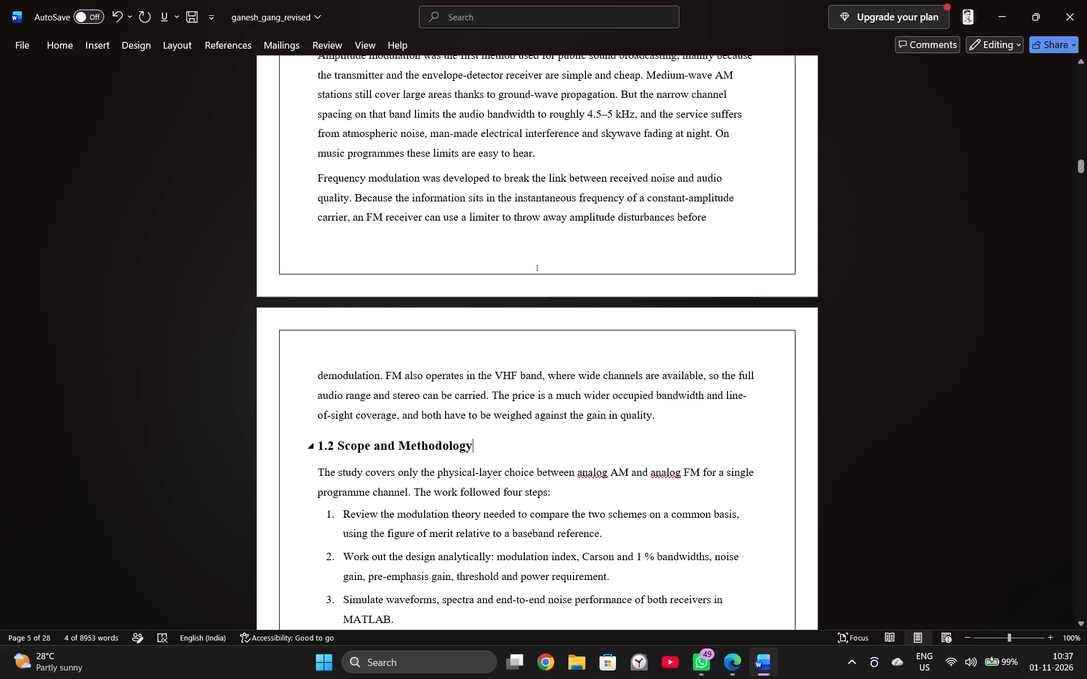
# Set the main heading "2. Relevant Communication Theory" to font size 16 and clear the selection.
pyautogui.scroll(-6, 523, 455)
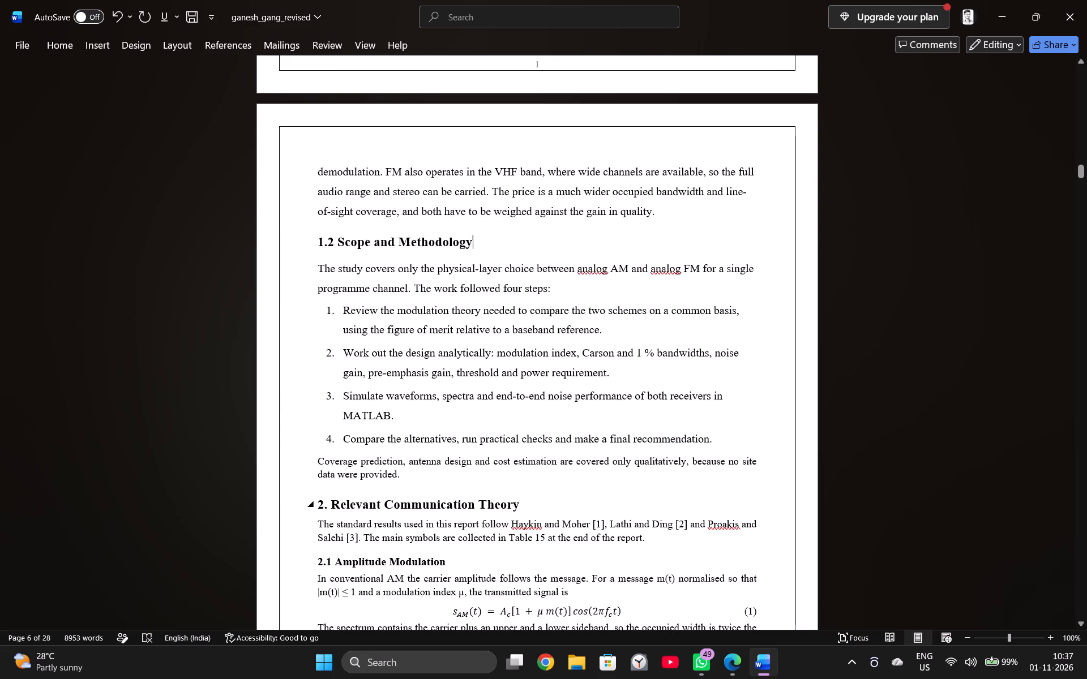
pyautogui.moveTo(317, 505); pyautogui.dragTo(505, 505)
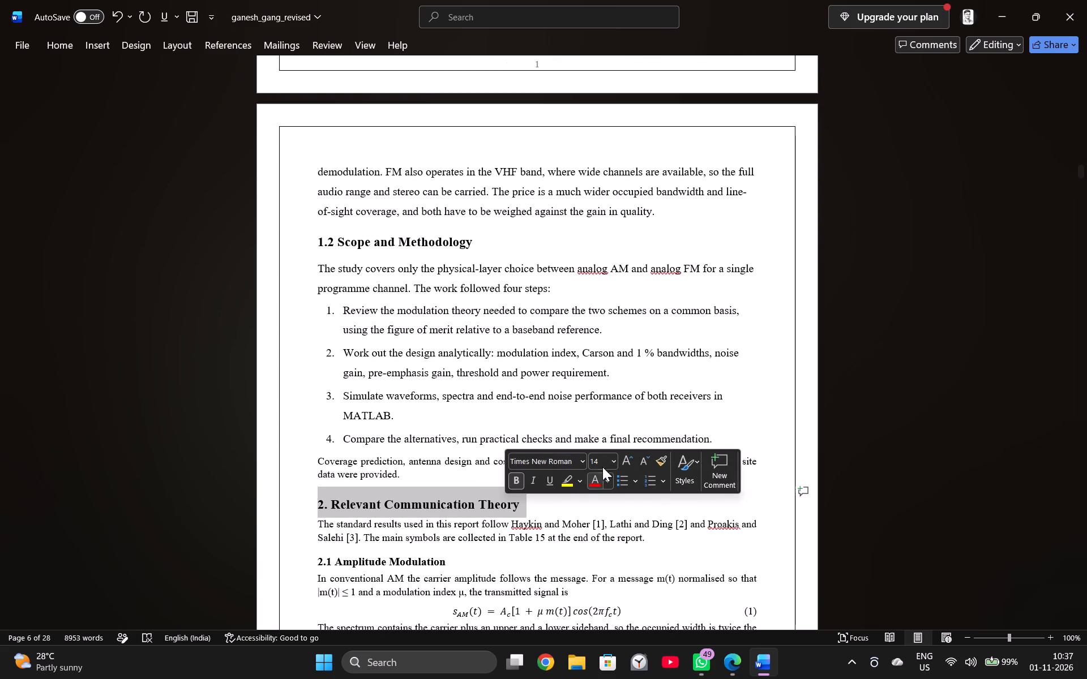
pyautogui.click(614, 461)
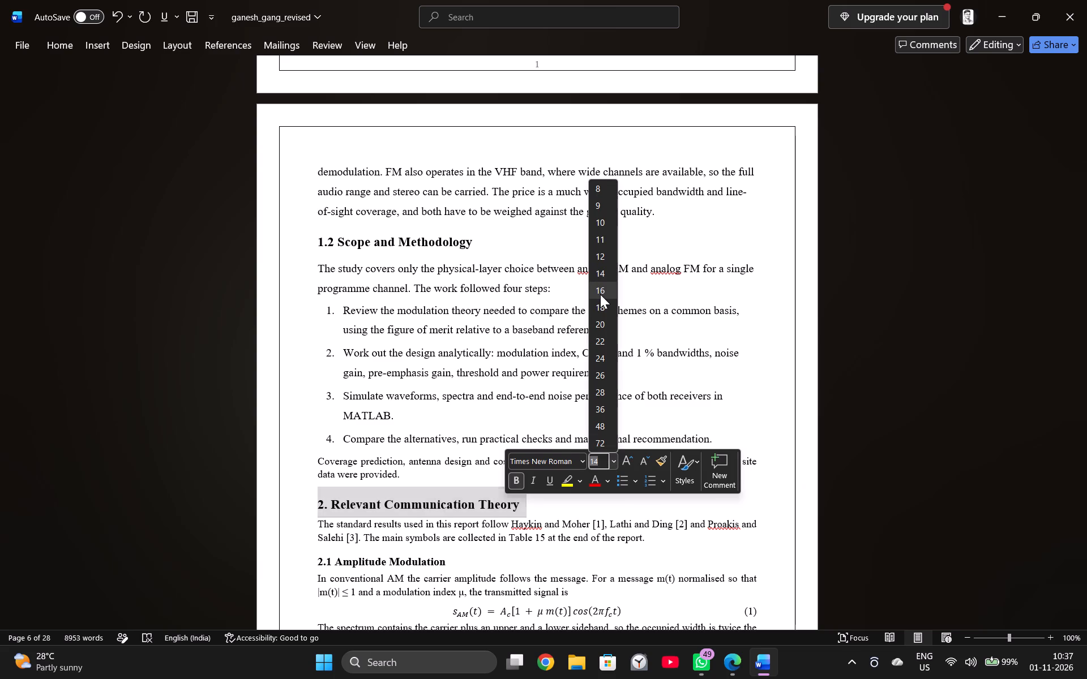
pyautogui.click(600, 294)
pyautogui.click(460, 419)
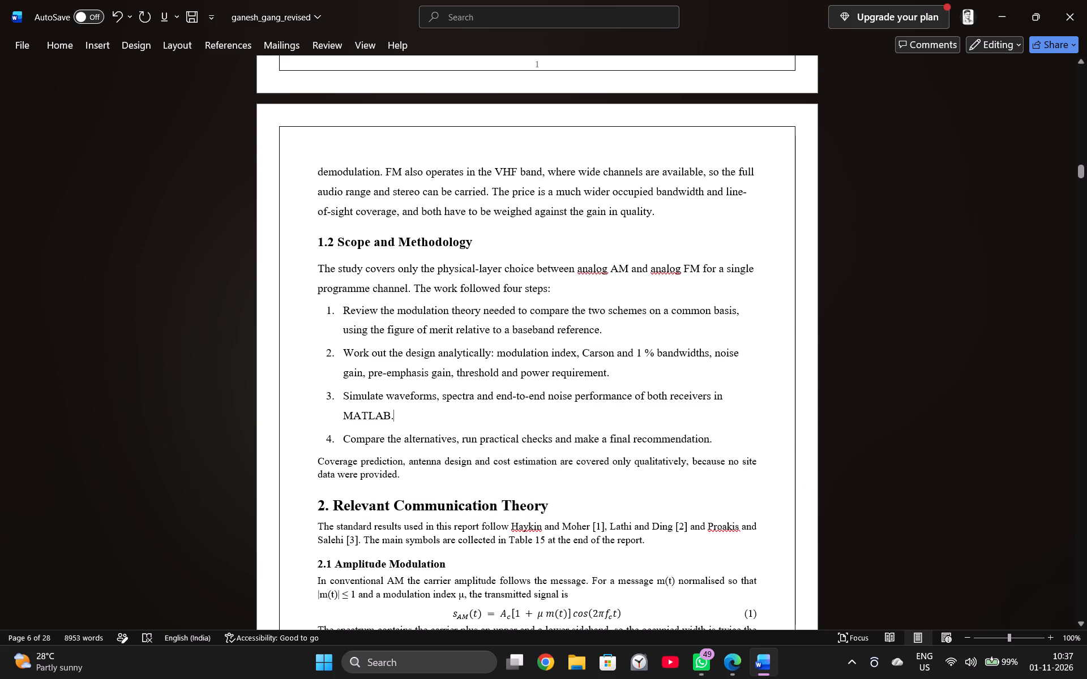
# Select the whole subheading "2.1 Amplitude Modulation", including its number, set it to font size 14 and clear the selection.
pyautogui.scroll(-6, 464, 424)
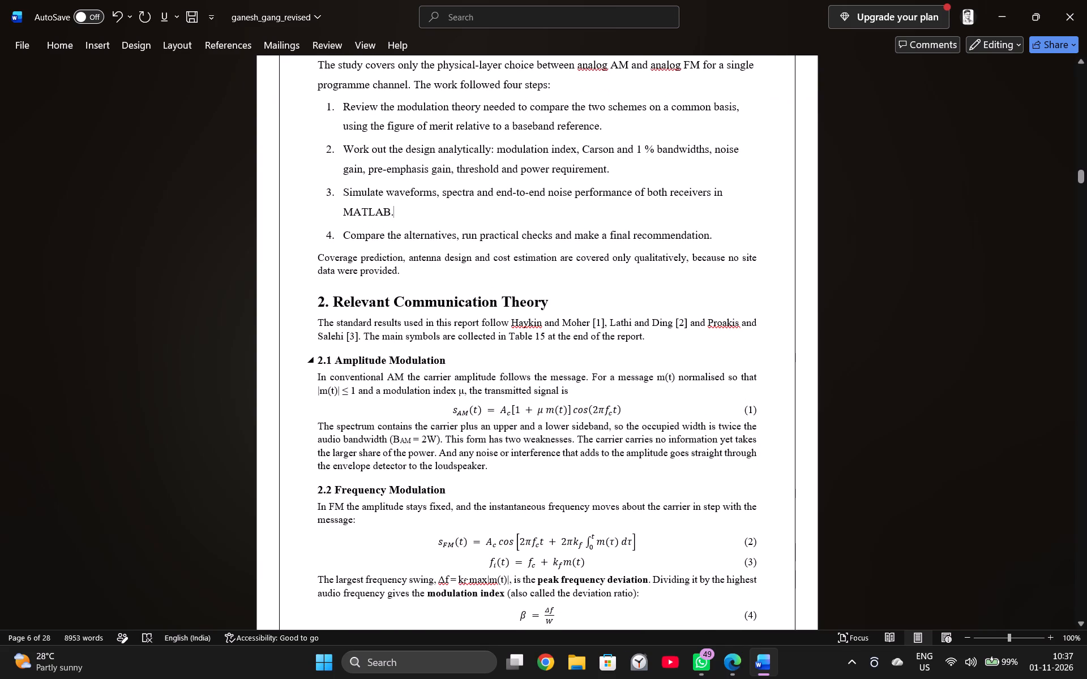
pyautogui.moveTo(320, 359); pyautogui.dragTo(439, 364)
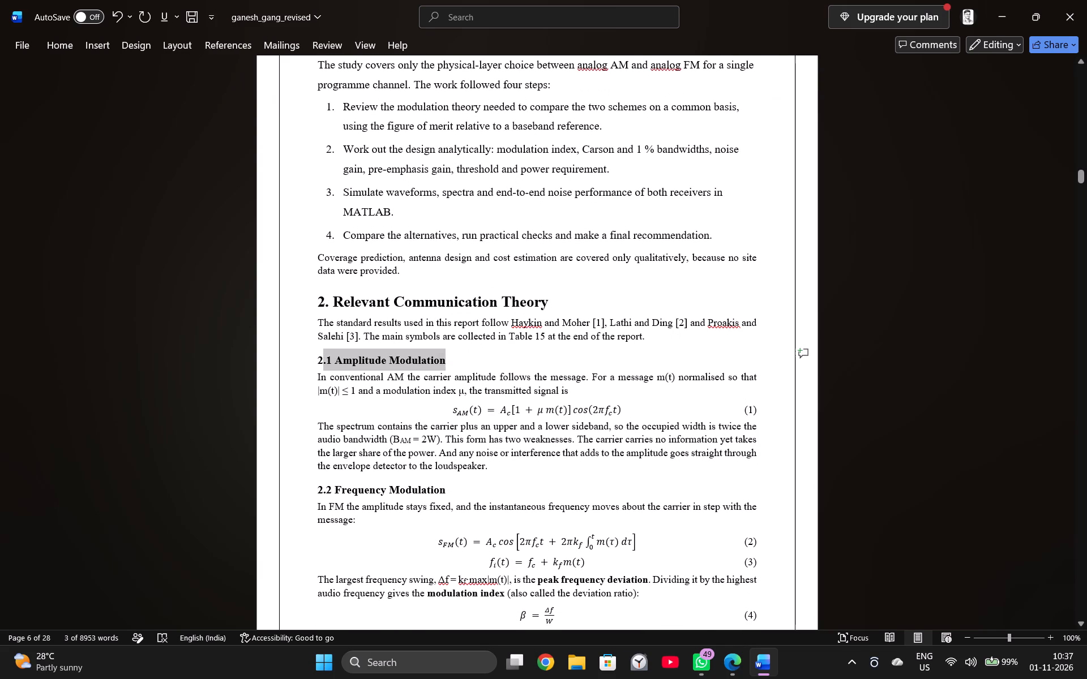
pyautogui.click(307, 405)
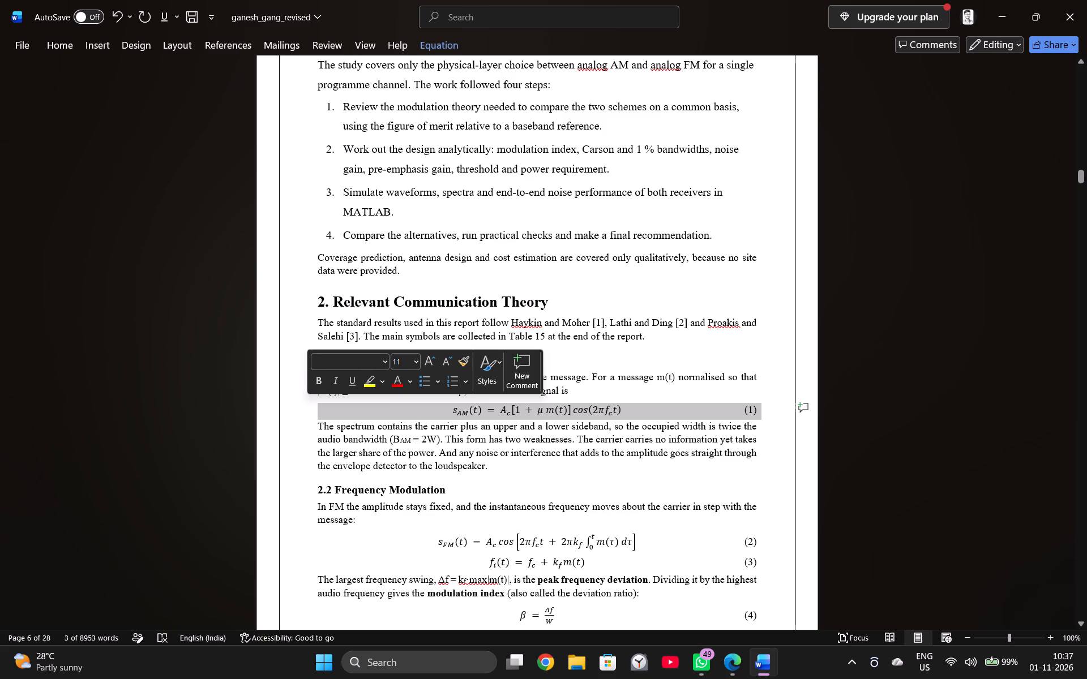
pyautogui.click(685, 289)
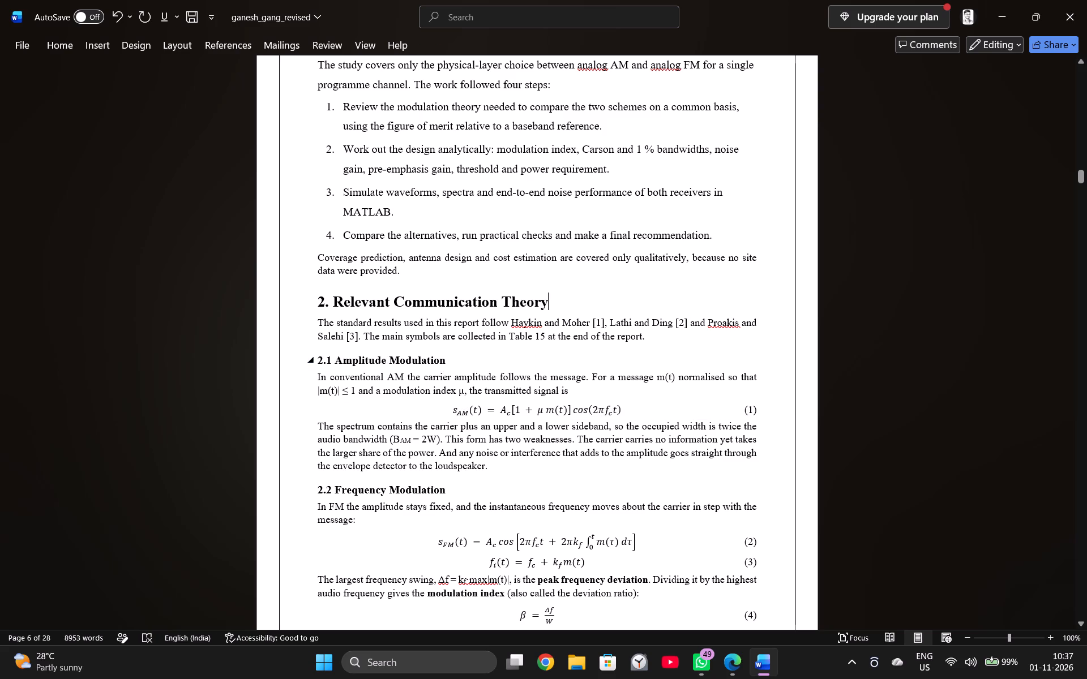
pyautogui.moveTo(318, 358); pyautogui.dragTo(445, 378)
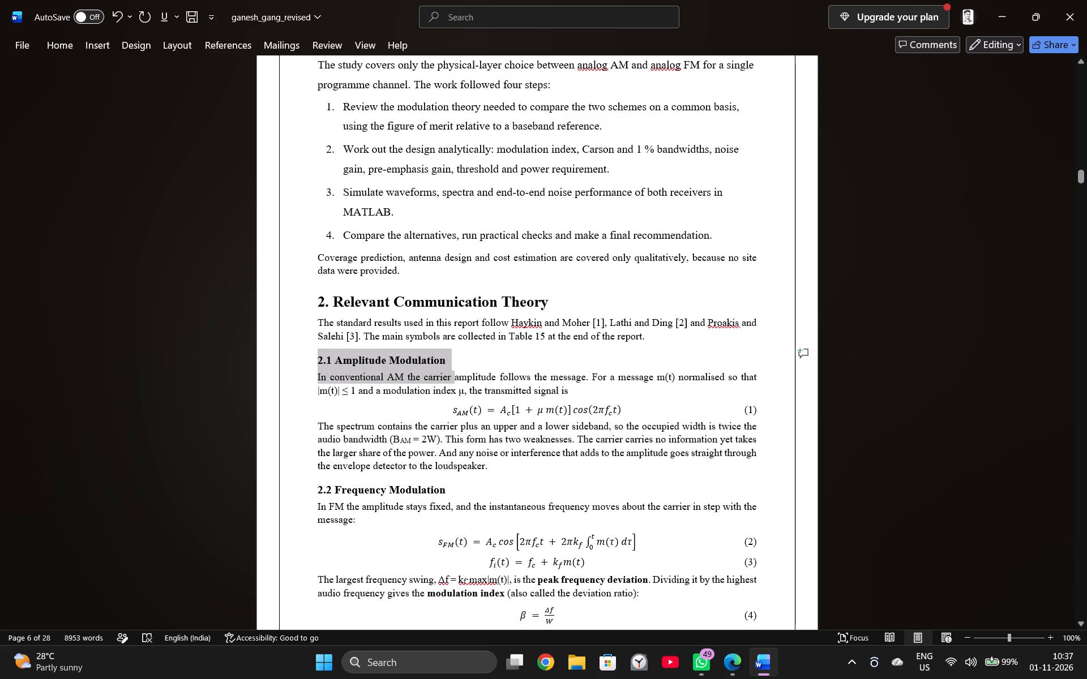
pyautogui.moveTo(445, 378); pyautogui.dragTo(447, 365)
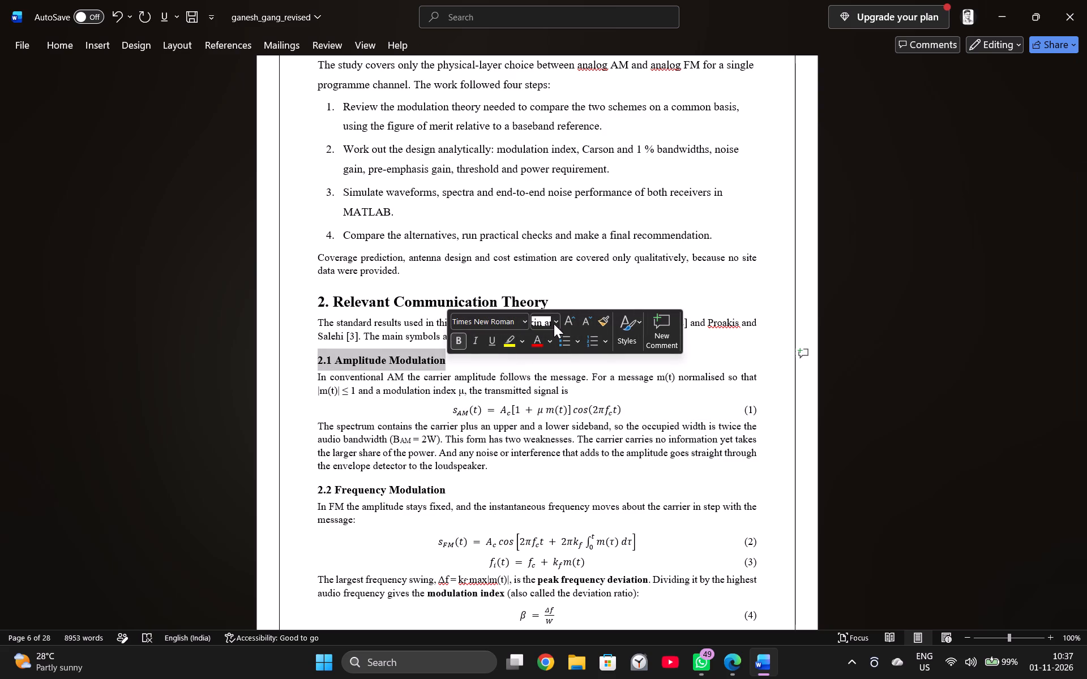
pyautogui.click(554, 323)
pyautogui.click(545, 423)
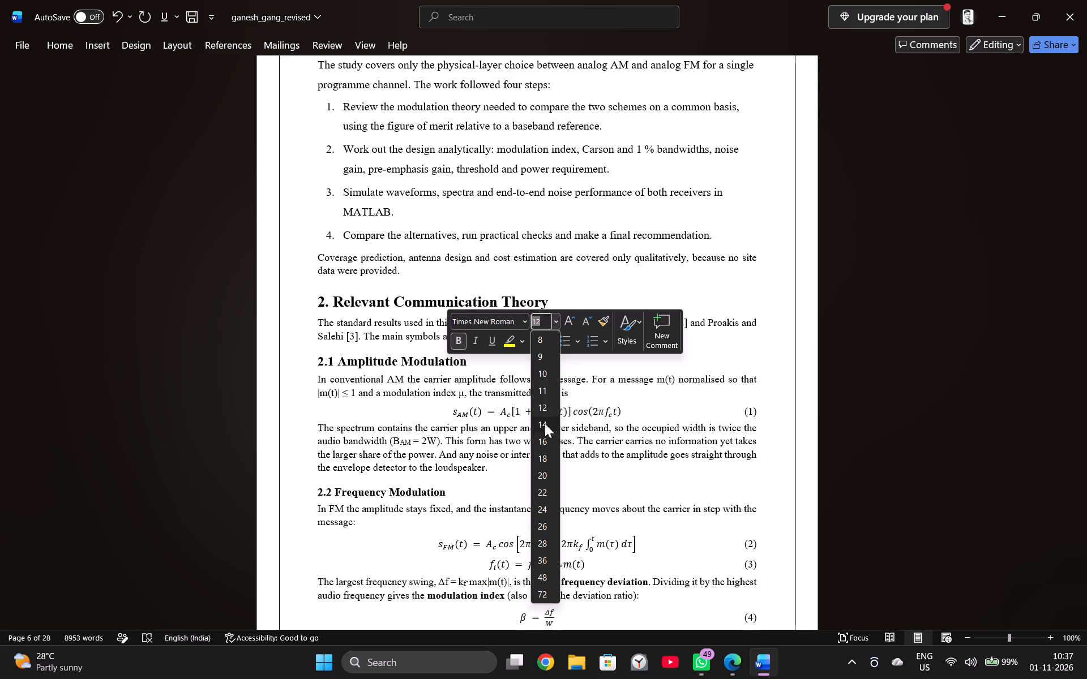
pyautogui.click(699, 409)
# Set the subheading "2.2 Frequency Modulation" to font size 14.
pyautogui.scroll(-2, 649, 436)
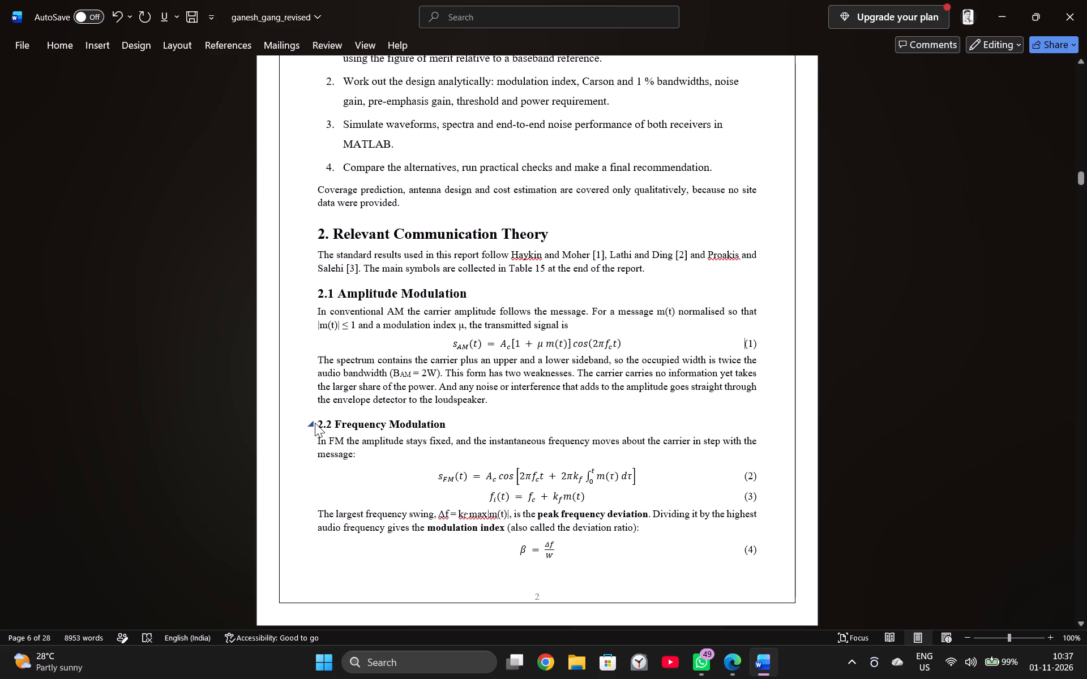
pyautogui.moveTo(318, 423); pyautogui.dragTo(318, 422)
pyautogui.moveTo(318, 422); pyautogui.dragTo(428, 418)
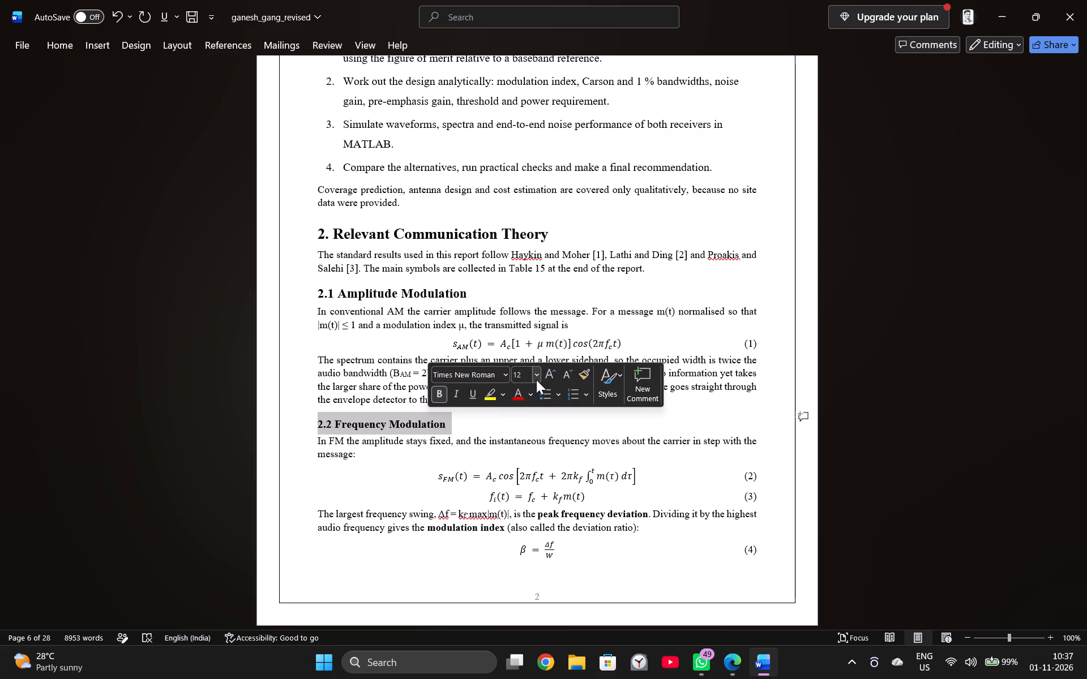
pyautogui.click(537, 377)
pyautogui.click(530, 186)
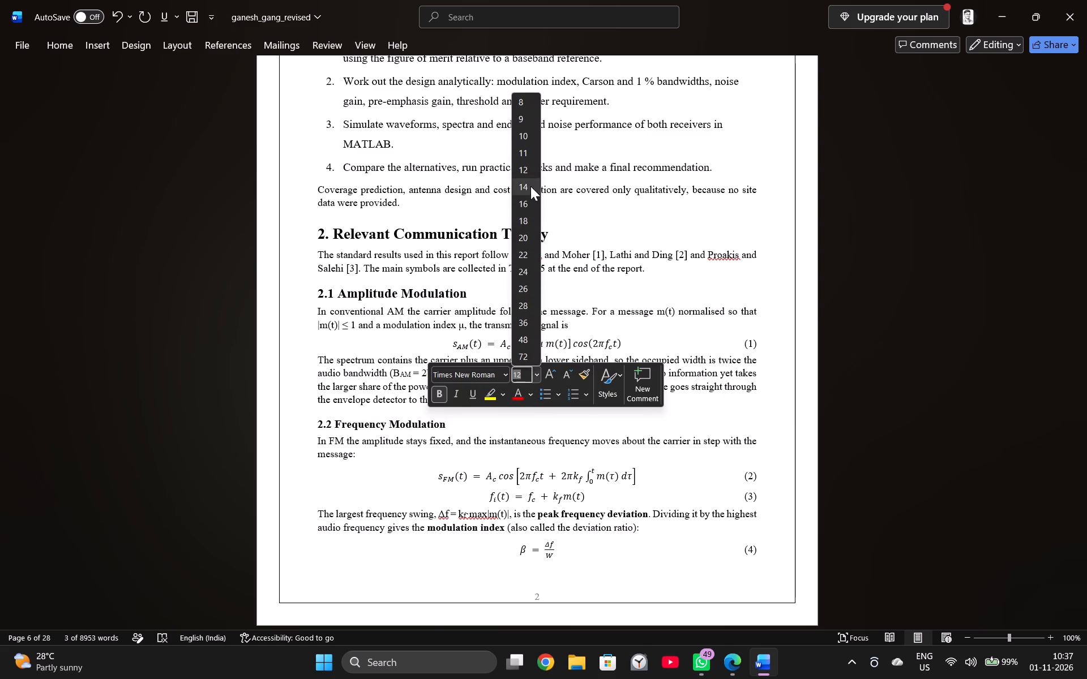
# Clear the selection on heading 2.2, set the subheading "2.3 Carson's Rule" to font size 14 and deselect it.
pyautogui.click(669, 425)
pyautogui.scroll(-3, 601, 425)
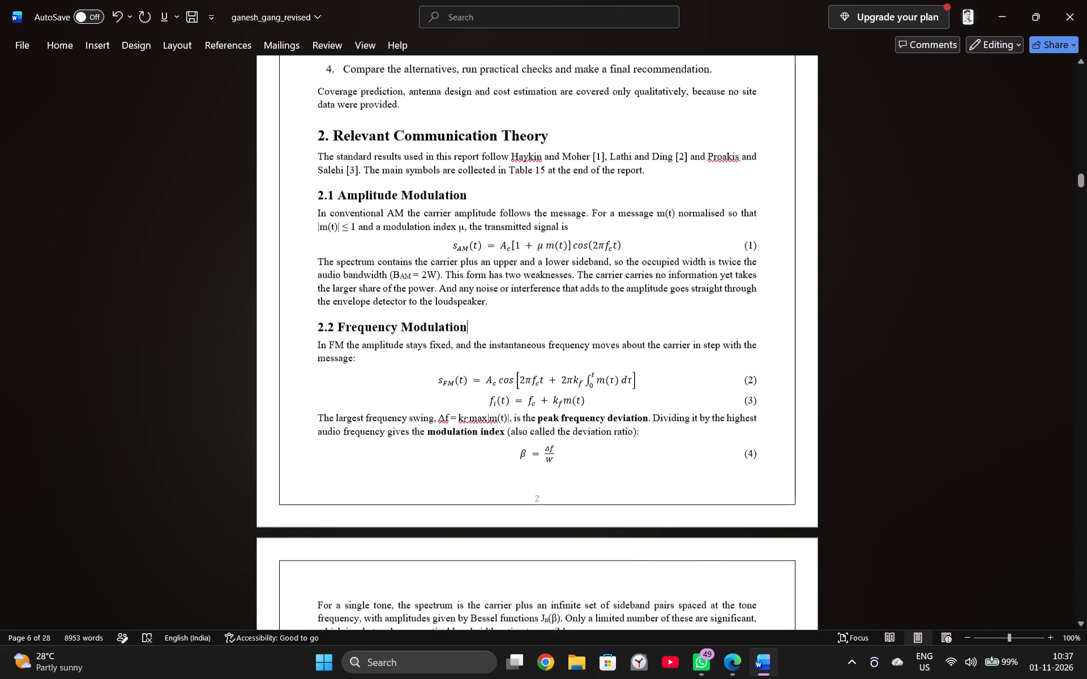
pyautogui.scroll(-8, 594, 424)
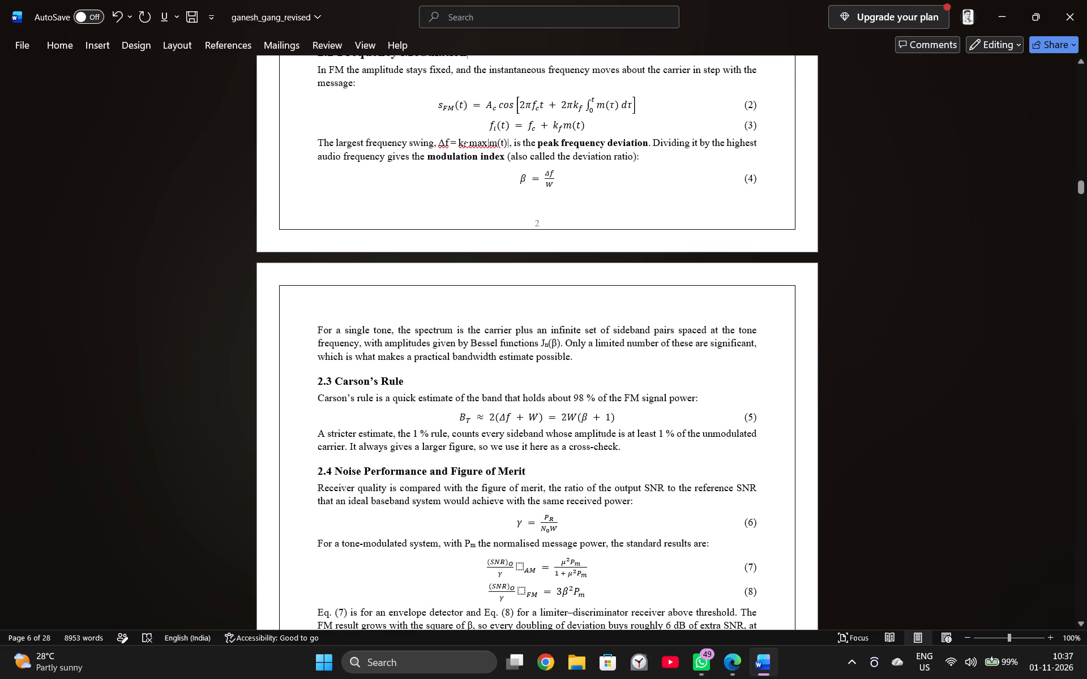
pyautogui.moveTo(316, 379); pyautogui.dragTo(359, 376)
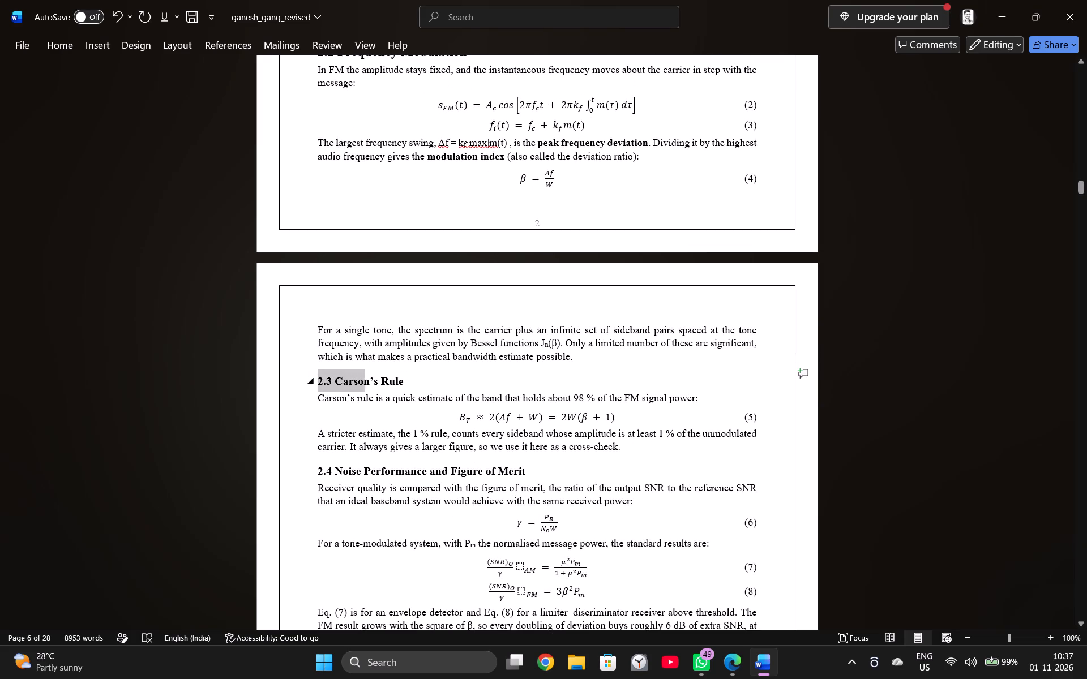
pyautogui.moveTo(359, 376); pyautogui.dragTo(415, 376)
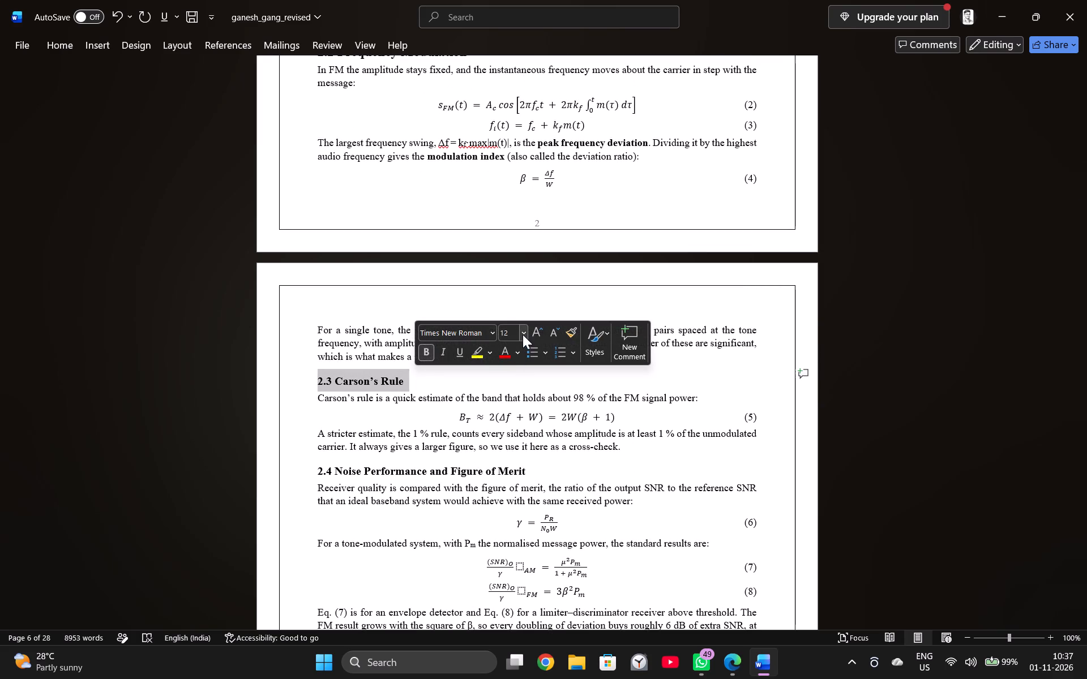
pyautogui.click(523, 334)
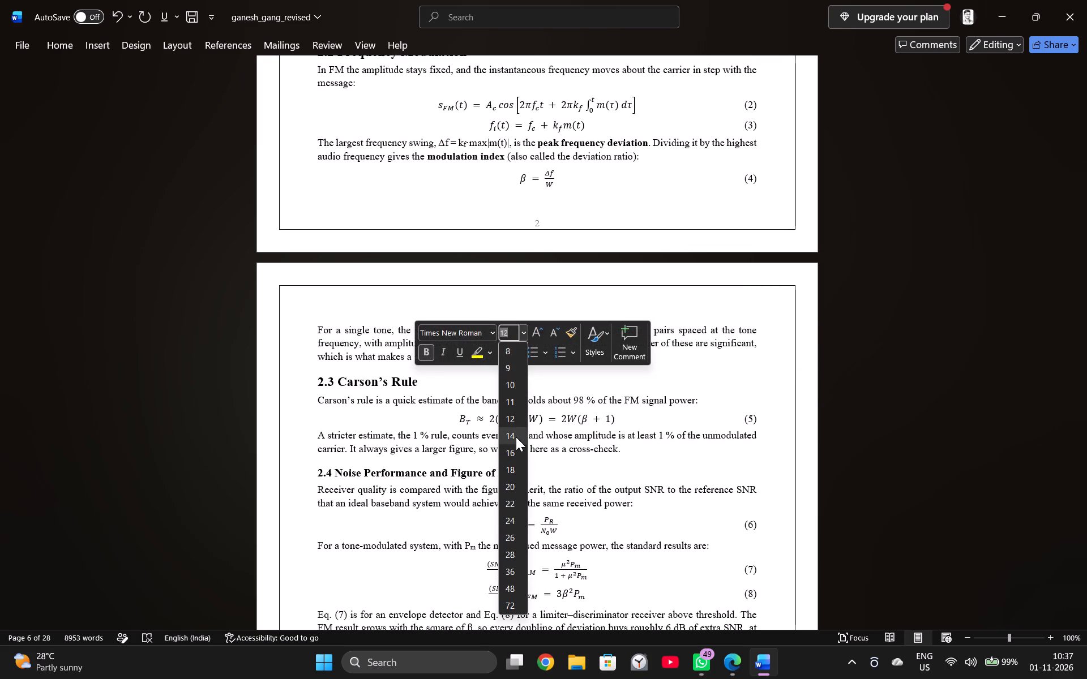
pyautogui.click(515, 437)
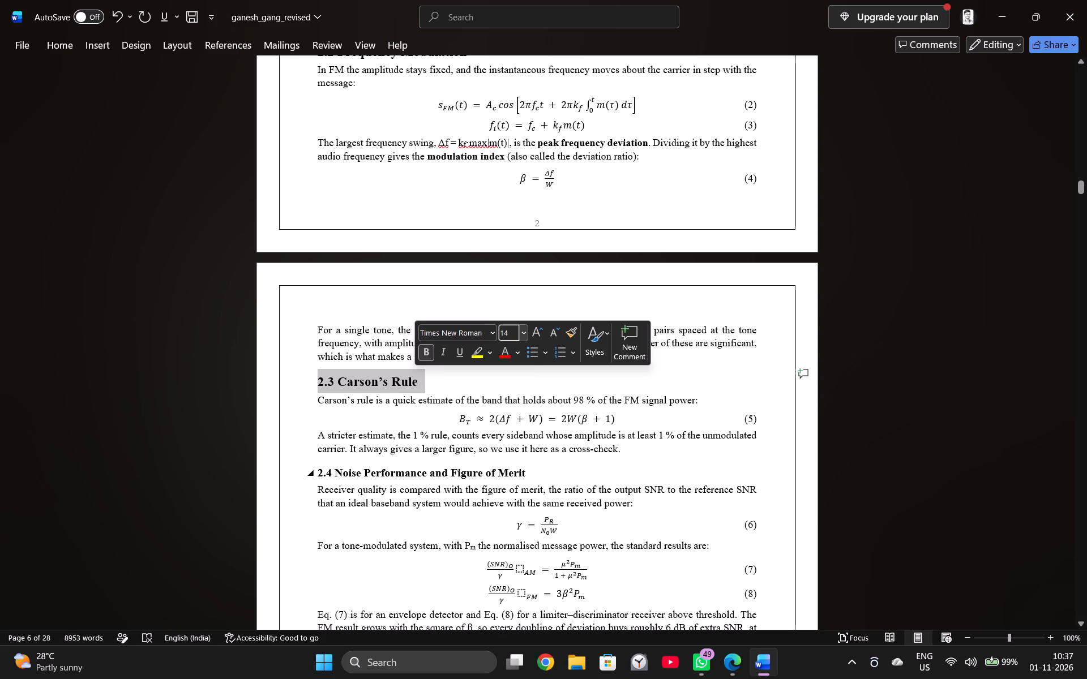
pyautogui.click(620, 466)
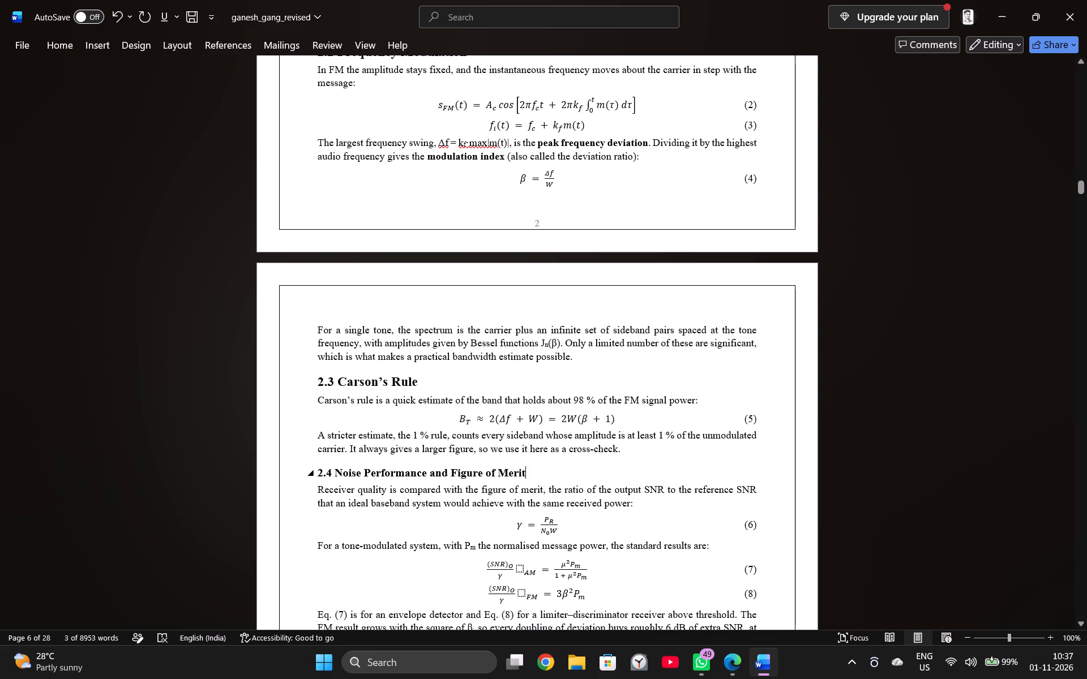
# Set the whole subheading "2.4 Noise Performance and Figure of Merit" to font size 14 and clear the selection.
pyautogui.scroll(2, 435, 444)
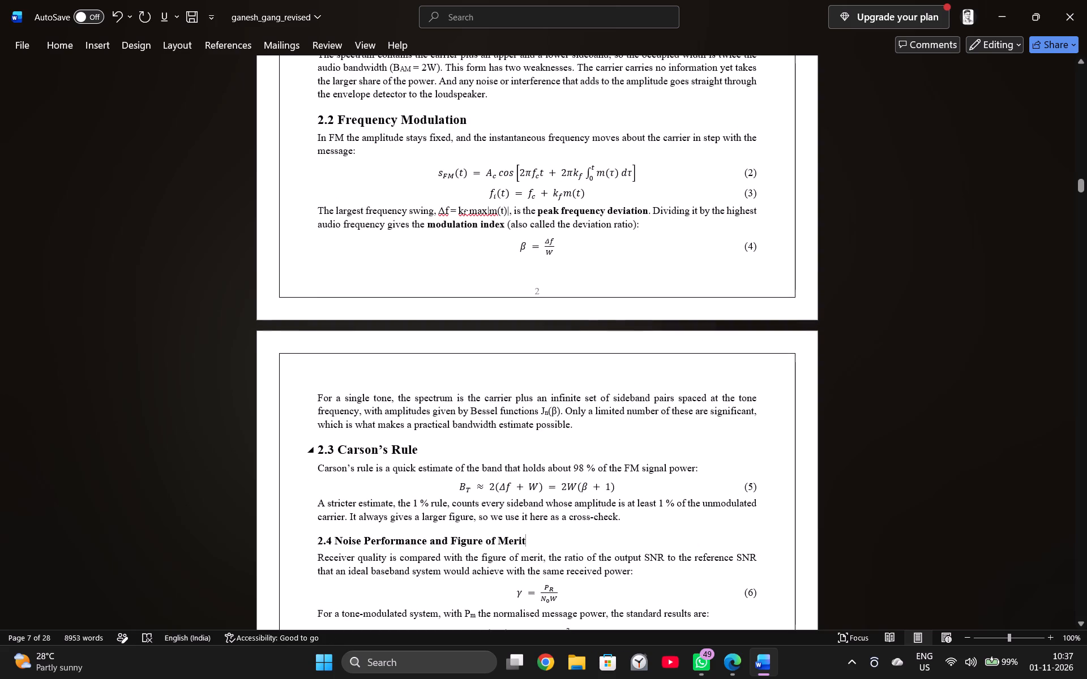
pyautogui.scroll(-4, 435, 444)
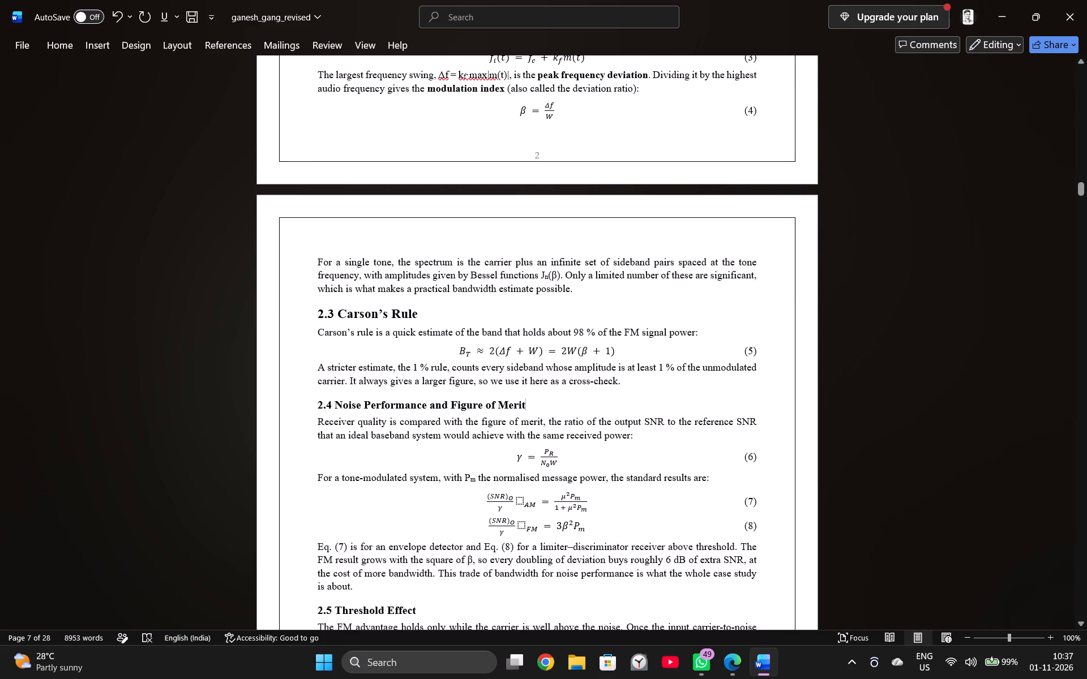
pyautogui.moveTo(316, 404); pyautogui.dragTo(369, 403)
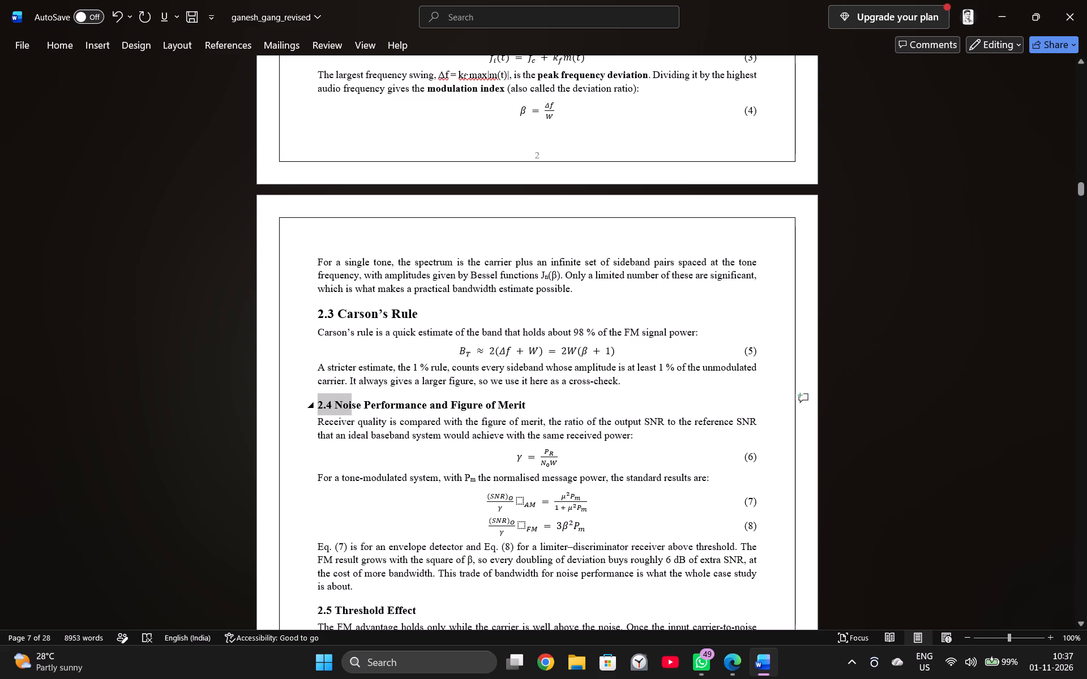
pyautogui.moveTo(369, 403); pyautogui.dragTo(540, 405)
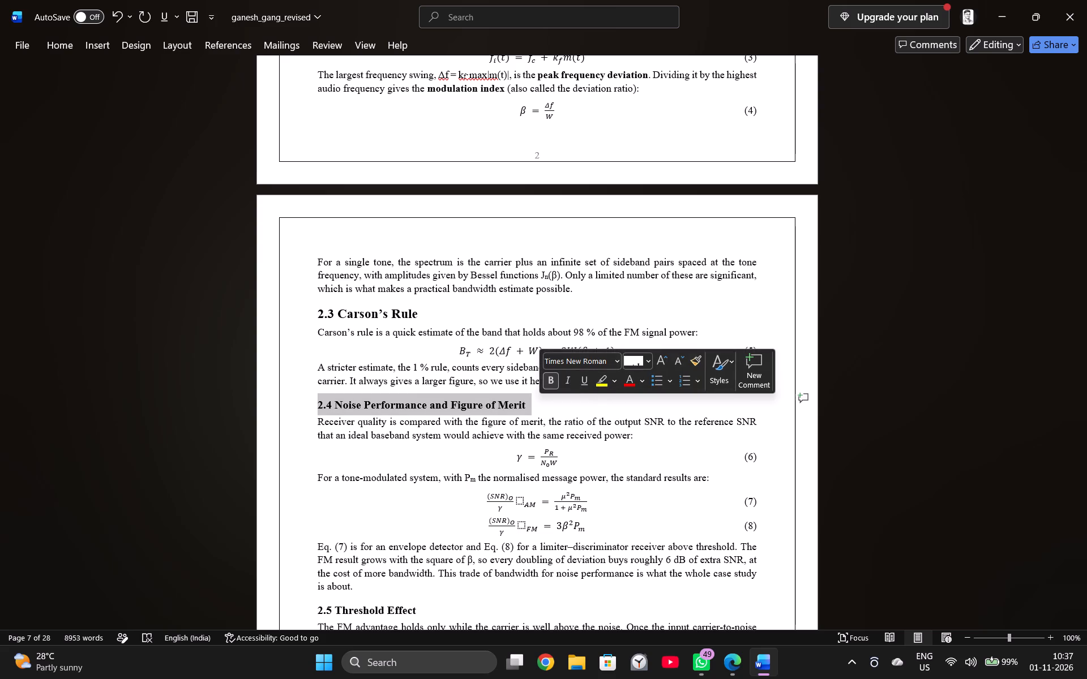
pyautogui.click(645, 362)
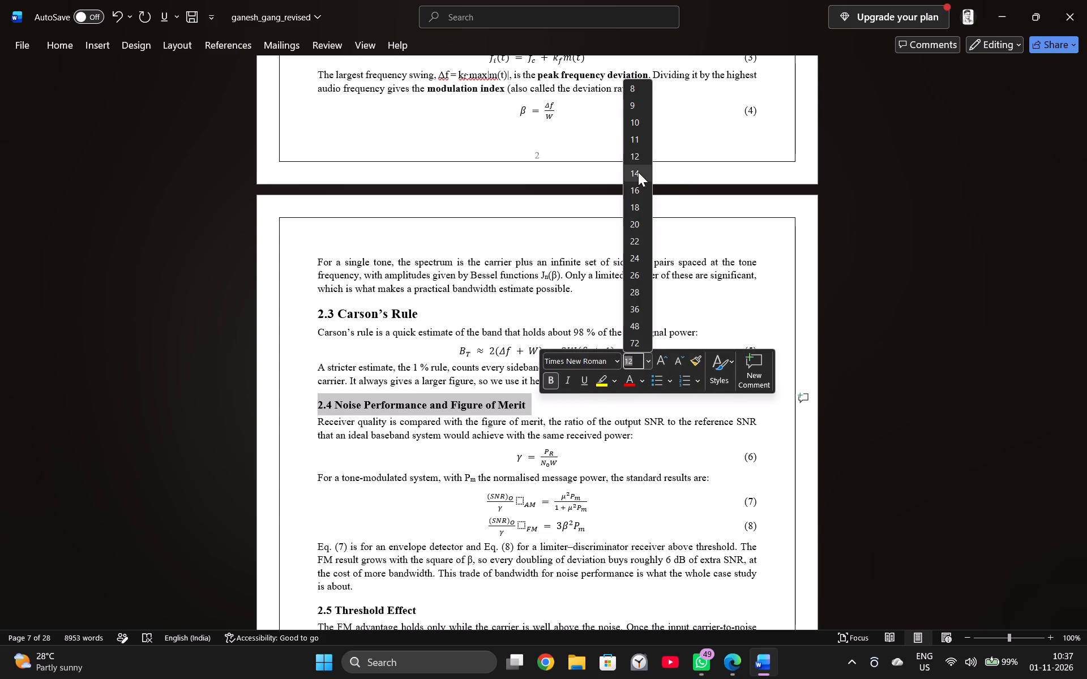
pyautogui.click(637, 172)
pyautogui.click(672, 458)
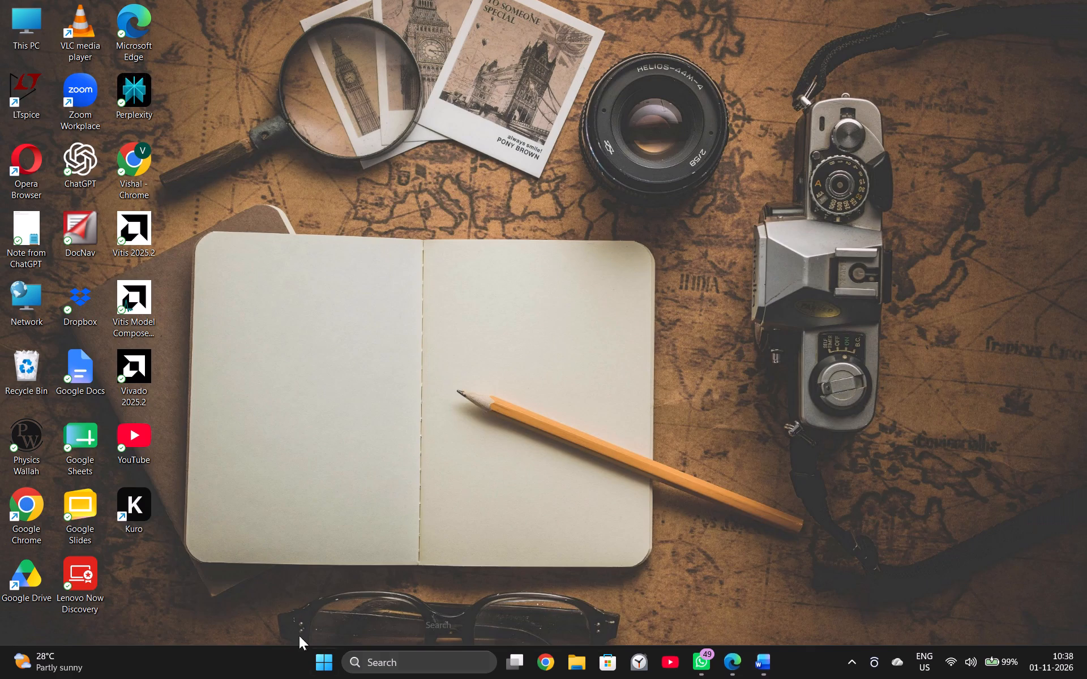
# Launch the Kuro application from the desktop.
pyautogui.click(130, 500)
pyautogui.doubleClick(133, 500)
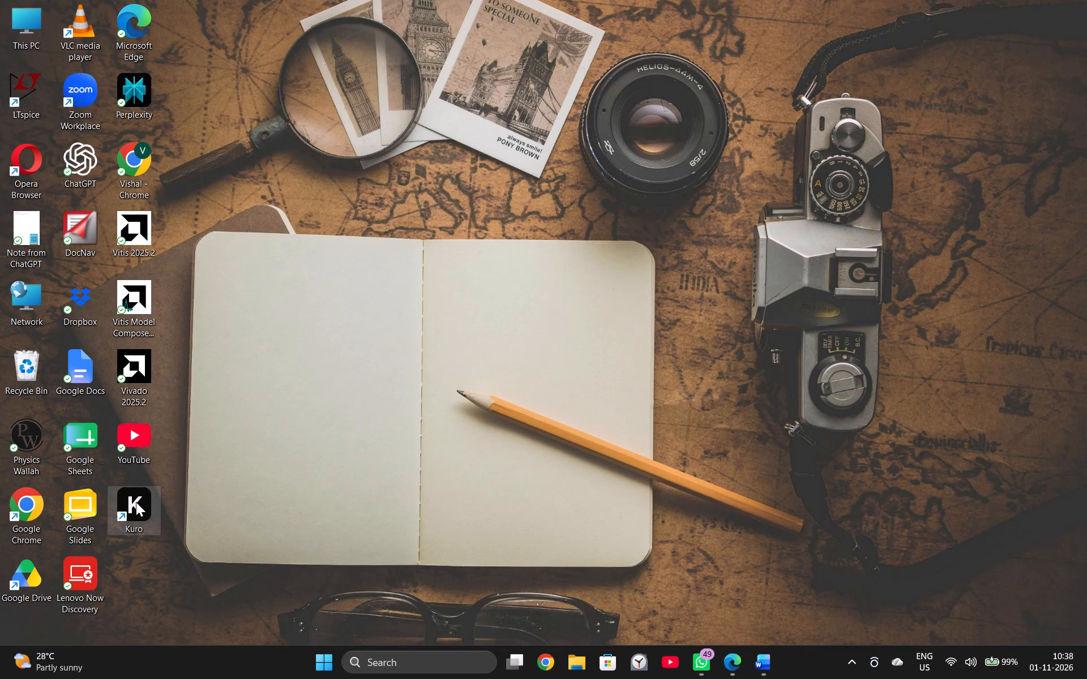
pyautogui.doubleClick(139, 513)
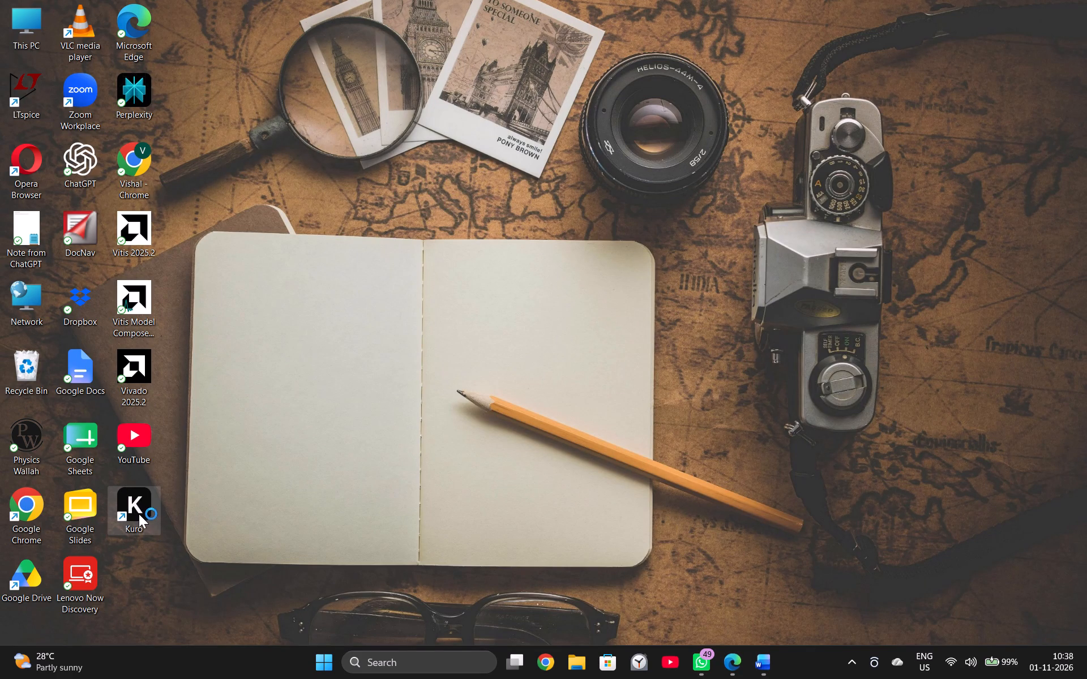